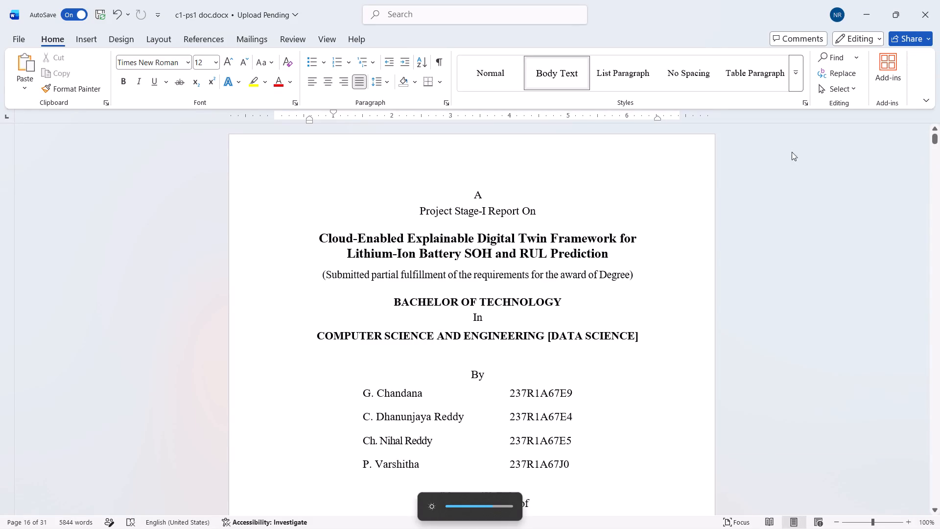
Look over the report's title page and certificate page.
scroll(595, 313, down, 4)
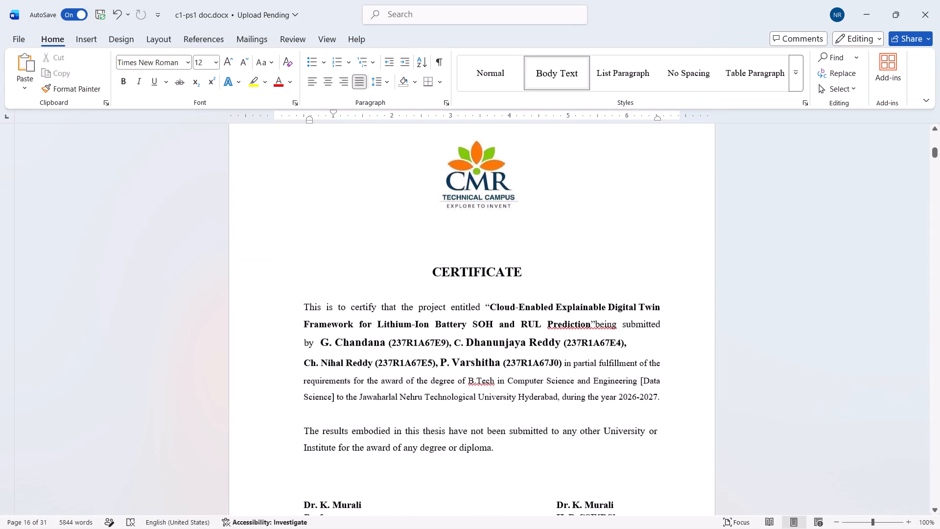
scroll(595, 313, up, 4)
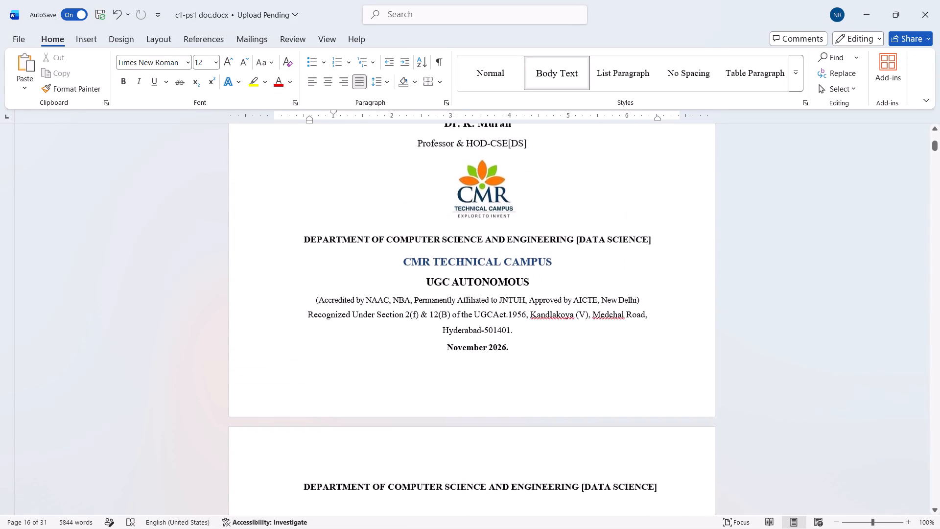
scroll(595, 313, up, 2)
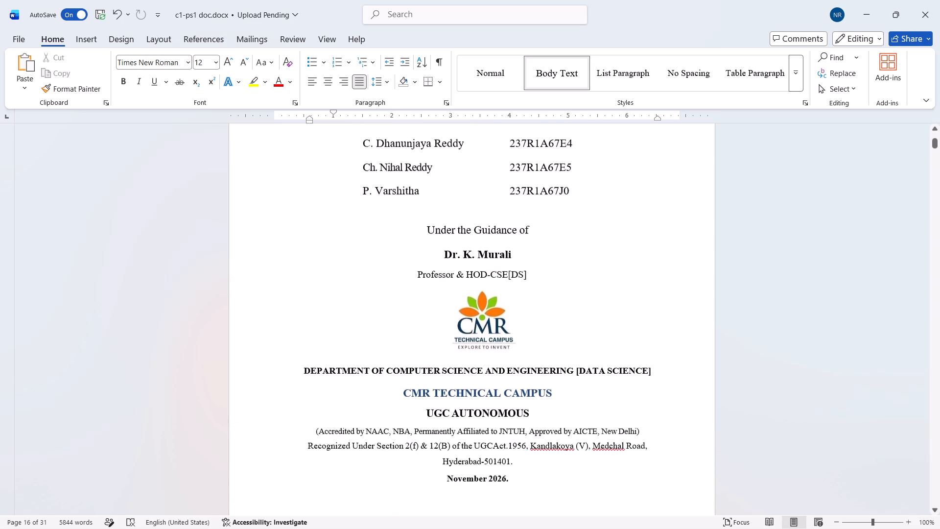
scroll(595, 313, up, 2)
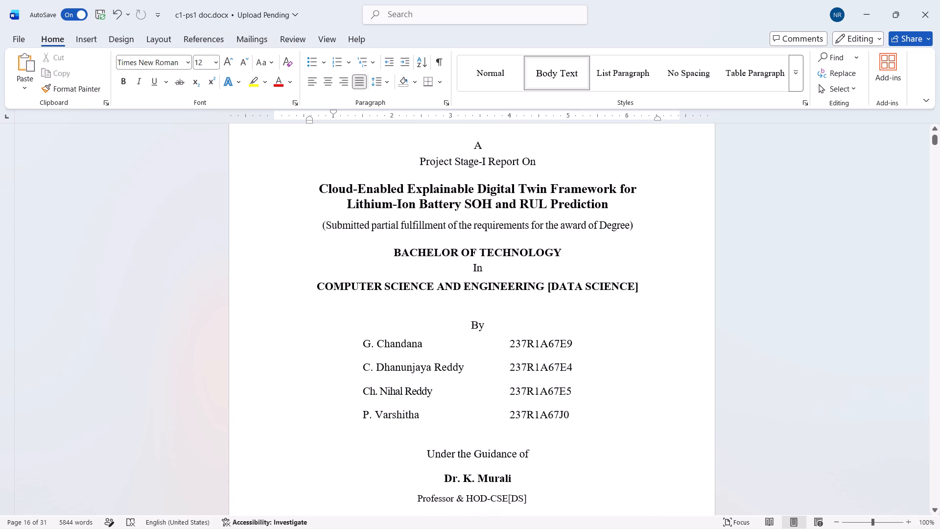
Delete the LIST OF TABLES entry and its whole row from the table of contents.
scroll(595, 313, down, 11)
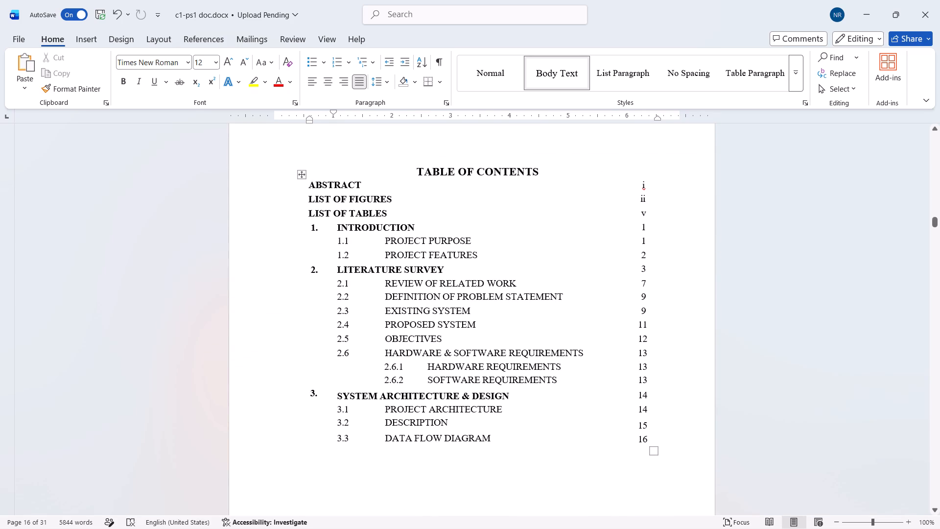
drag(646, 212, 355, 216)
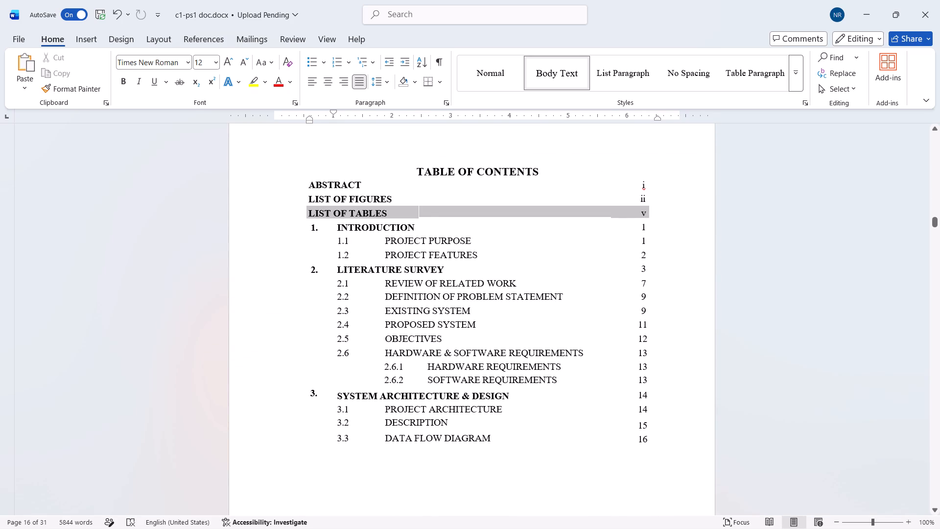
drag(355, 216, 333, 216)
key(Delete)
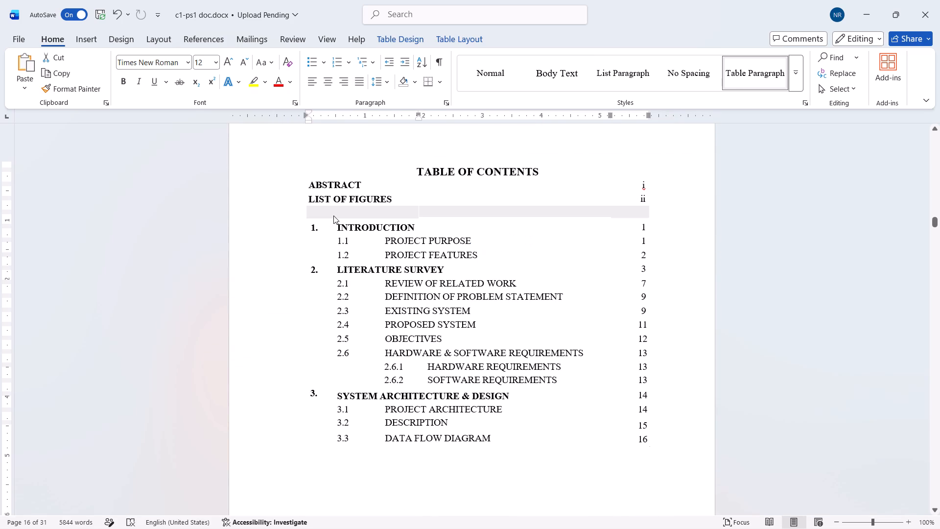
key(BackSpace)
key(BackSpace)
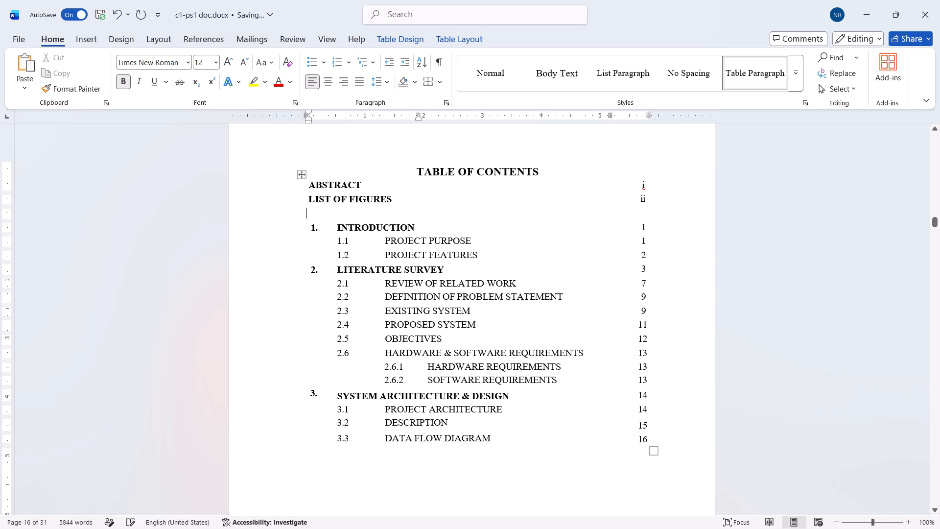
key(BackSpace)
right_click(333, 216)
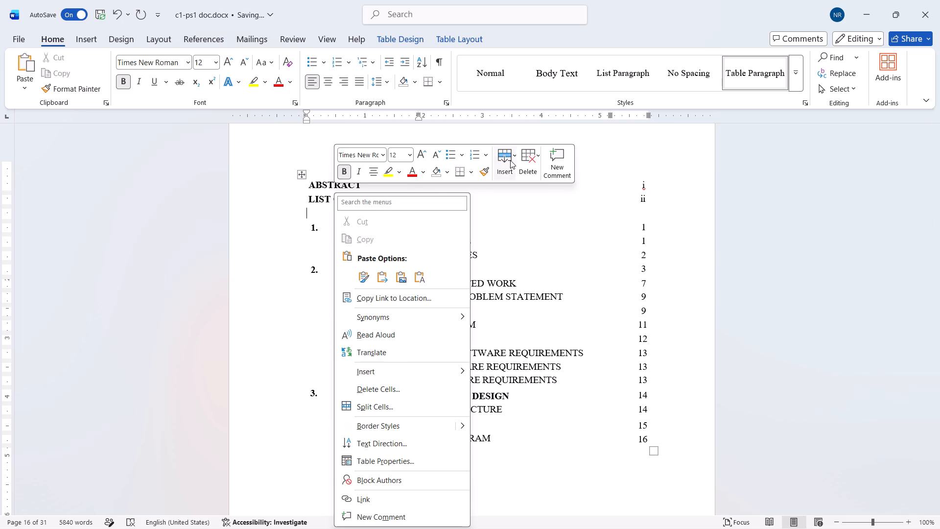
click(529, 161)
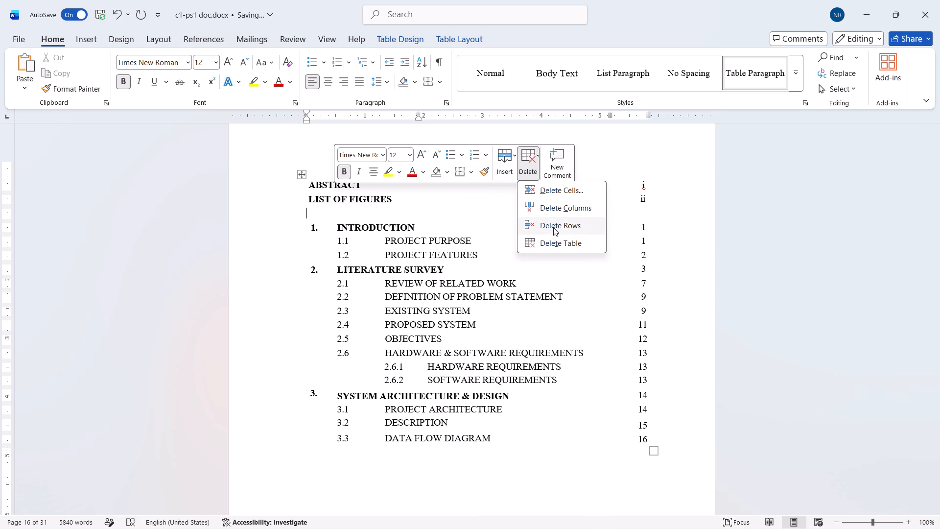
click(553, 227)
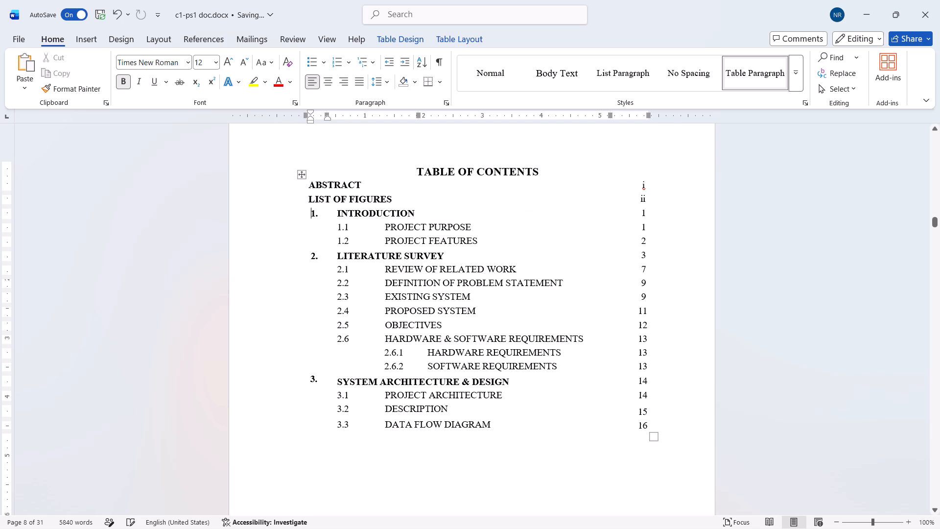
Review the pages from the abstract through the introduction and literature survey, checking the footer page numbers against the table of contents.
scroll(687, 314, down, 1)
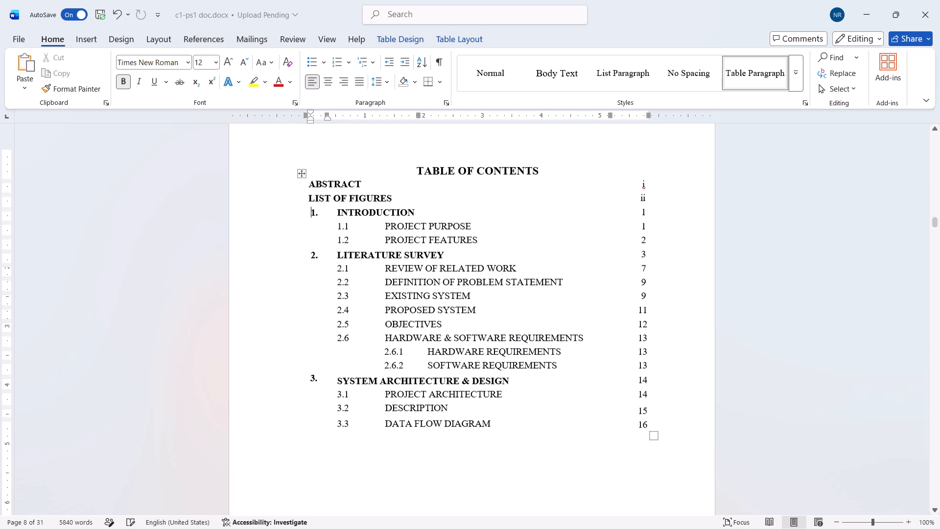
scroll(687, 314, down, 5)
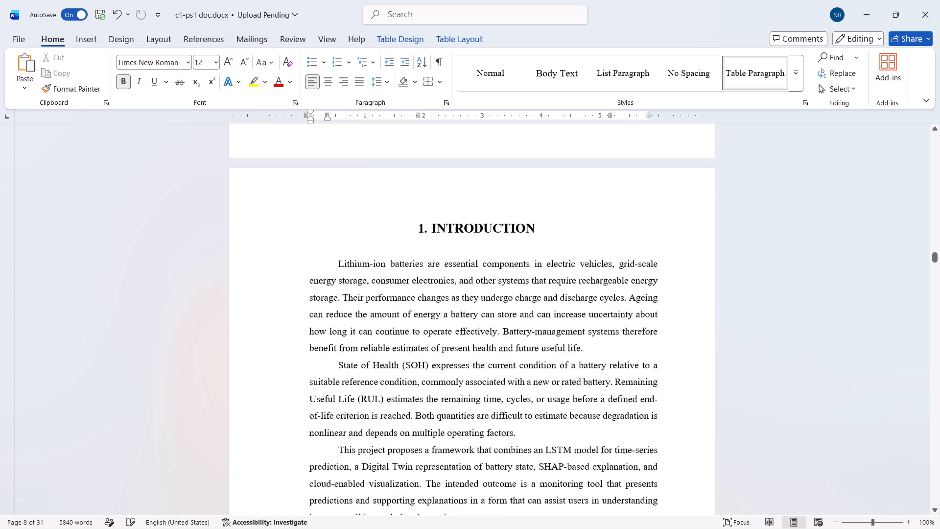
scroll(687, 314, up, 2)
scroll(687, 314, down, 4)
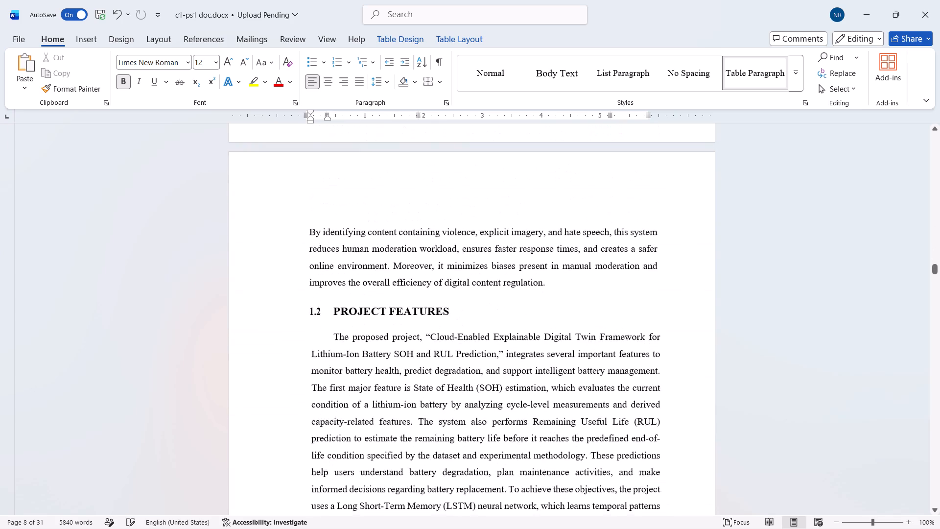
scroll(687, 314, down, 5)
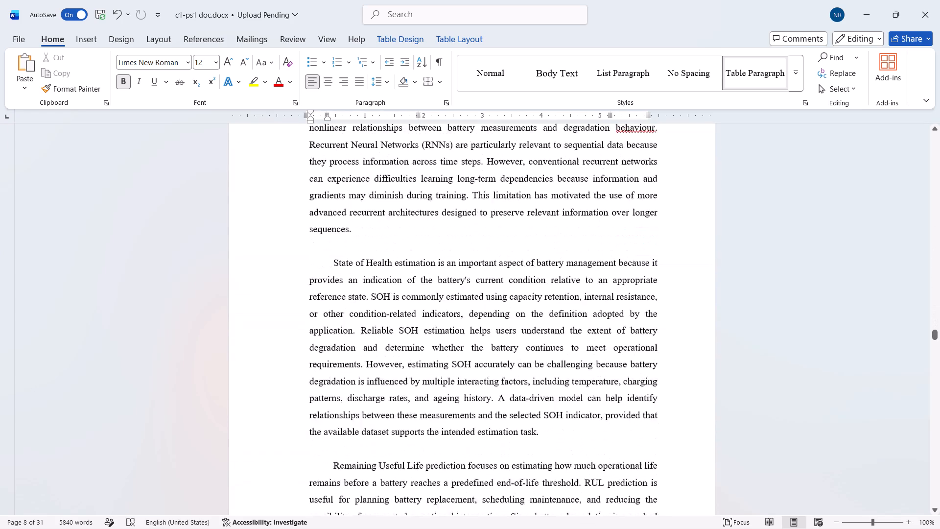
scroll(687, 314, down, 1)
scroll(687, 314, up, 13)
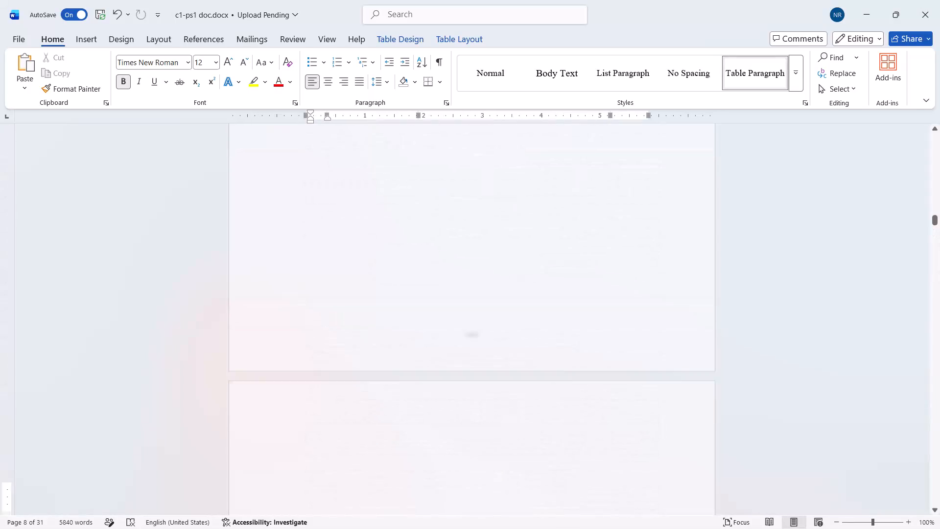
scroll(687, 314, up, 2)
scroll(687, 314, down, 5)
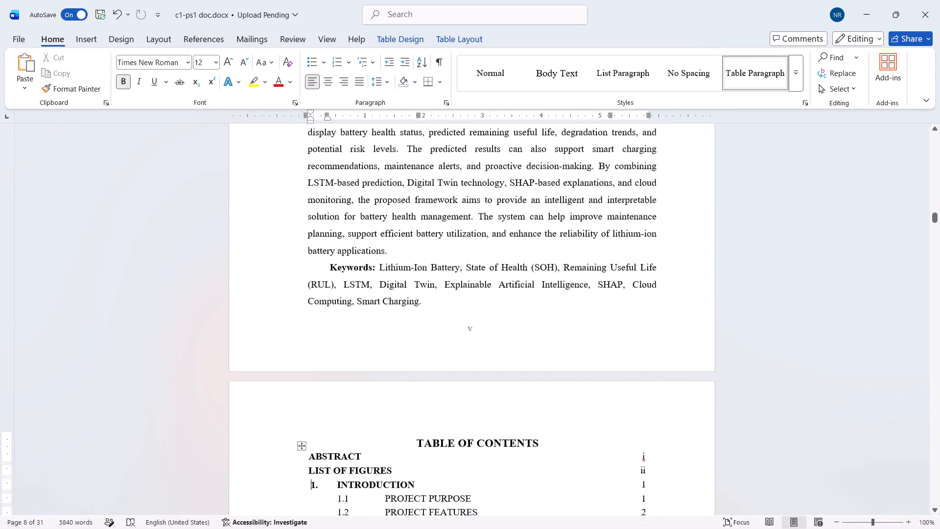
scroll(687, 314, down, 11)
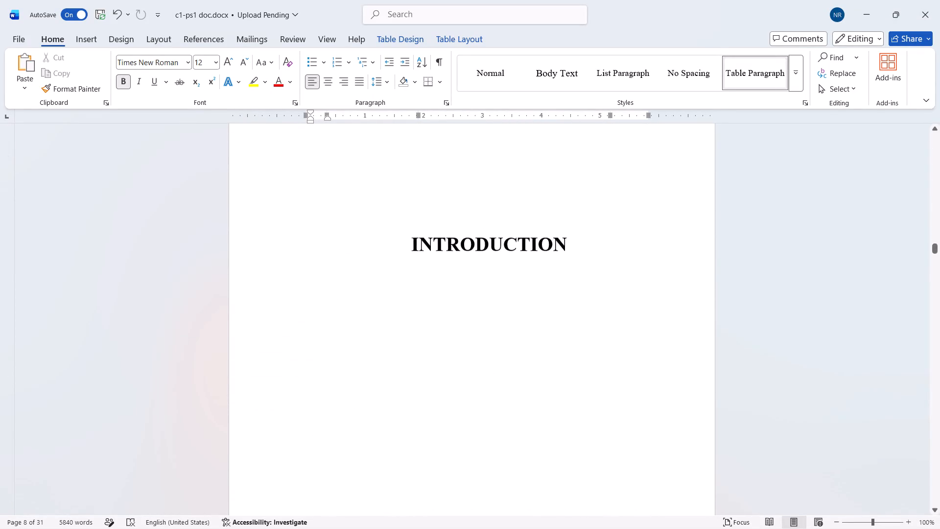
scroll(687, 314, down, 2)
scroll(658, 344, up, 3)
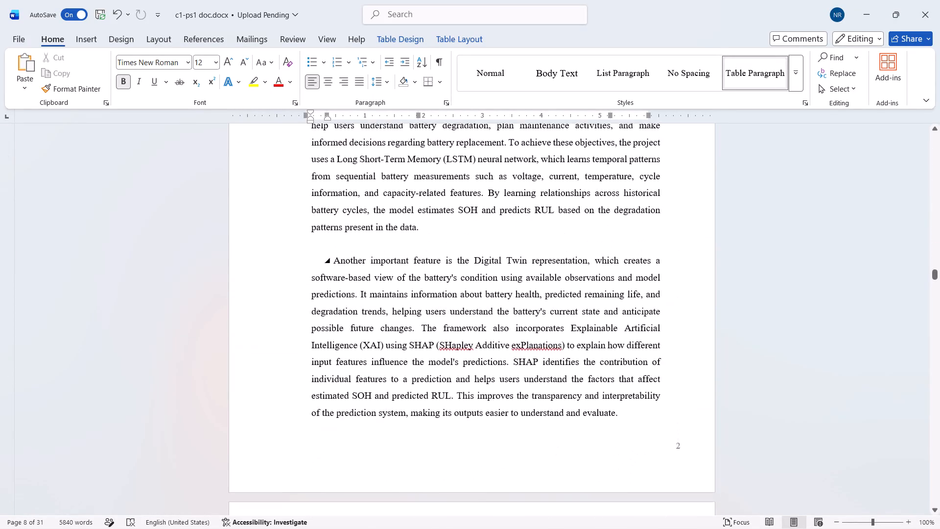
scroll(658, 344, up, 3)
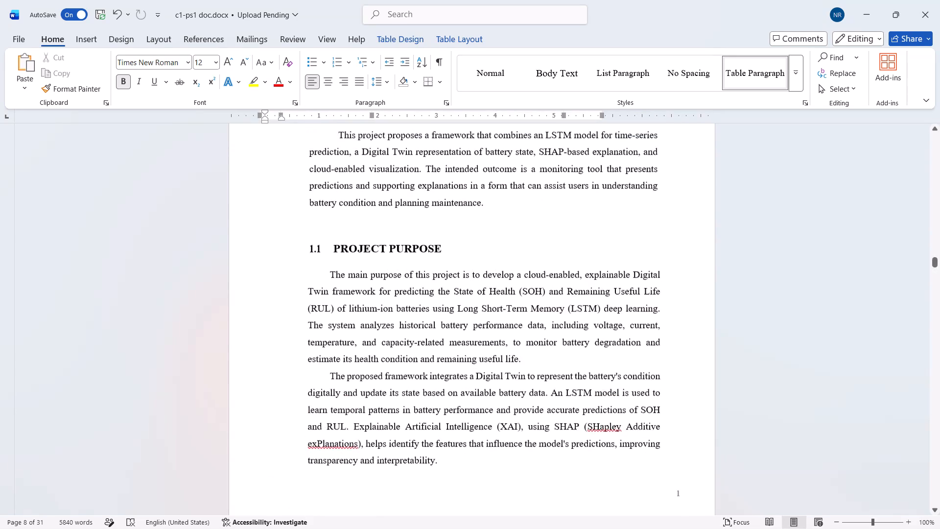
scroll(658, 344, up, 3)
Open the Section 8 footer on the PROJECT PURPOSE page and link it to the previous section, replacing its own footer.
scroll(658, 344, down, 2)
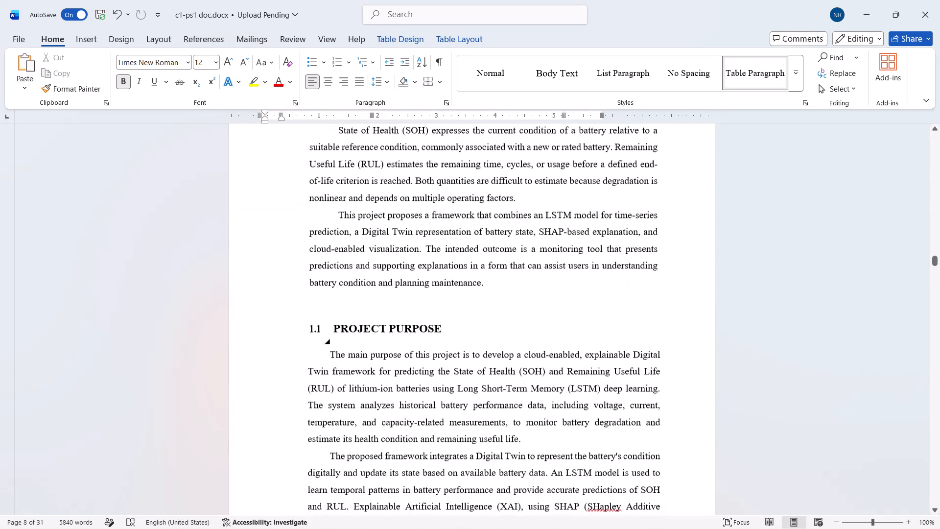
scroll(662, 370, down, 2)
double_click(613, 370)
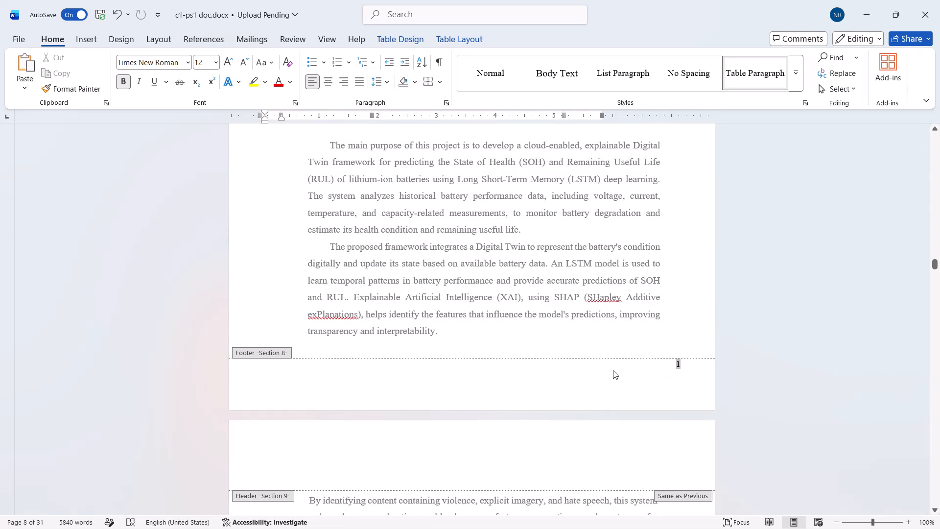
scroll(613, 370, down, 2)
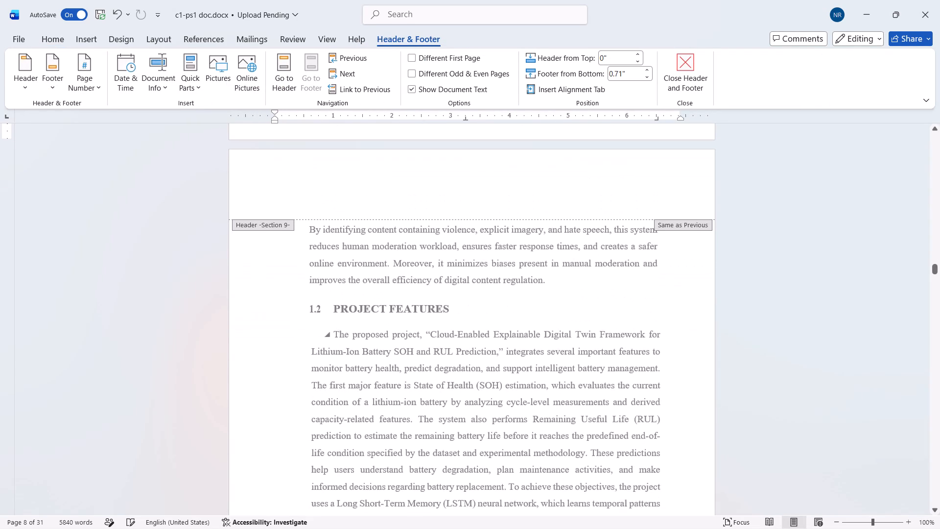
scroll(613, 370, down, 4)
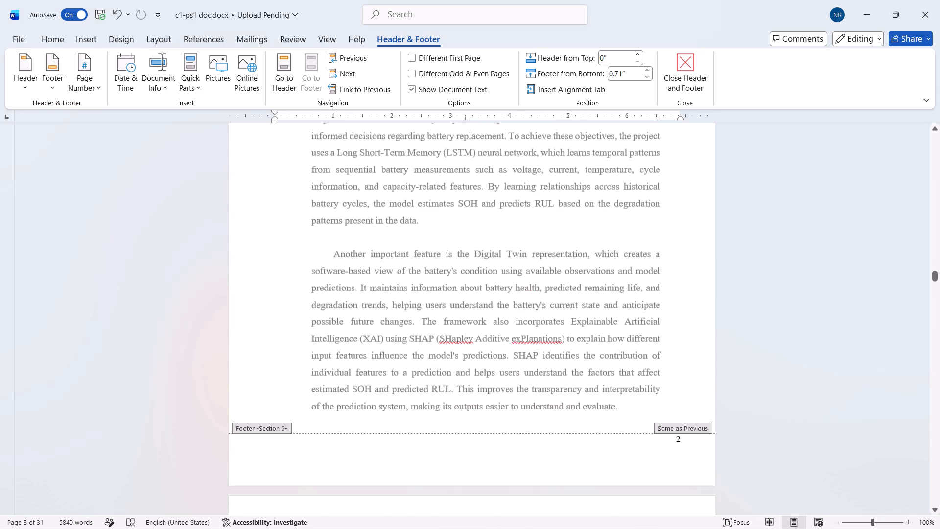
scroll(614, 360, down, 2)
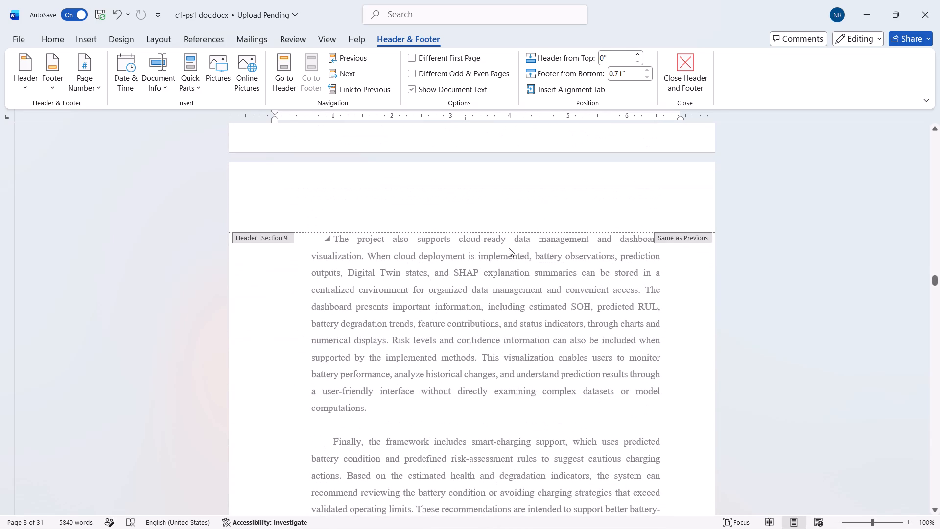
click(375, 88)
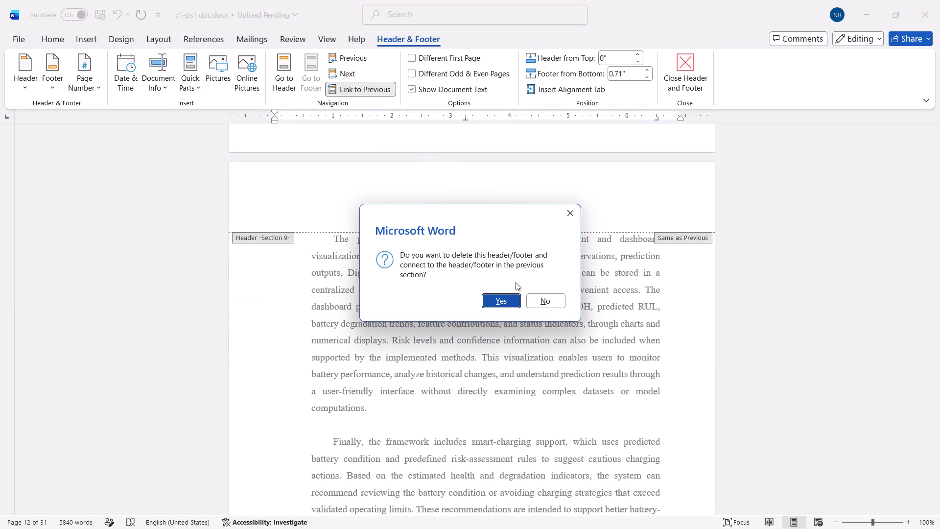
click(513, 303)
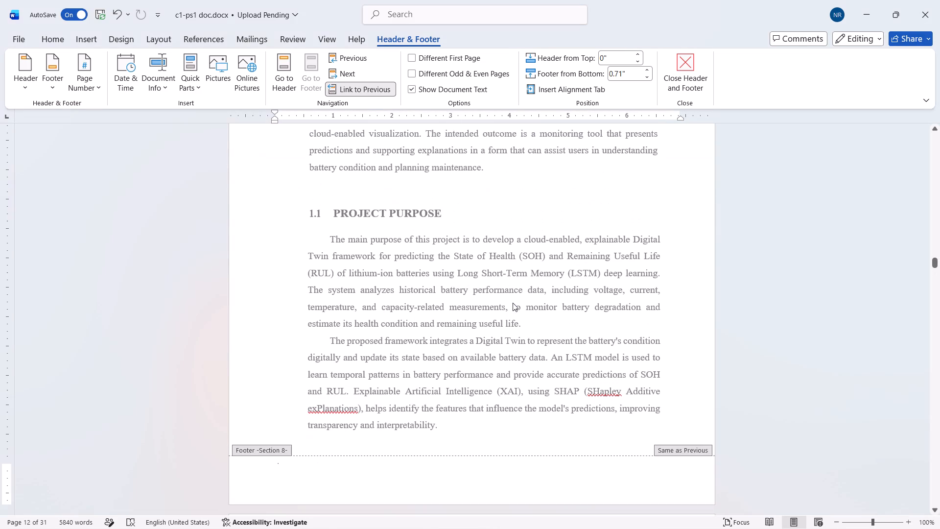
Insert page numbers at the bottom of the page in the Plain Number 3 style.
scroll(513, 303, down, 5)
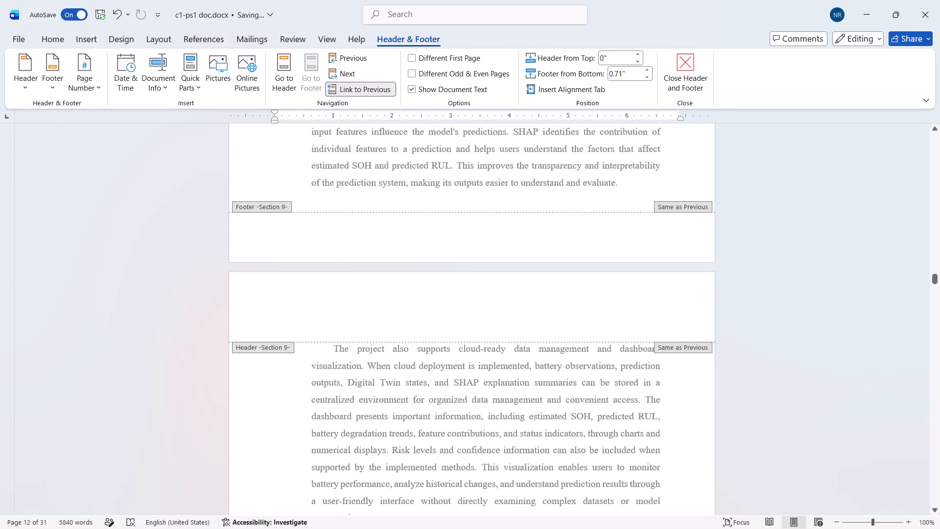
click(92, 95)
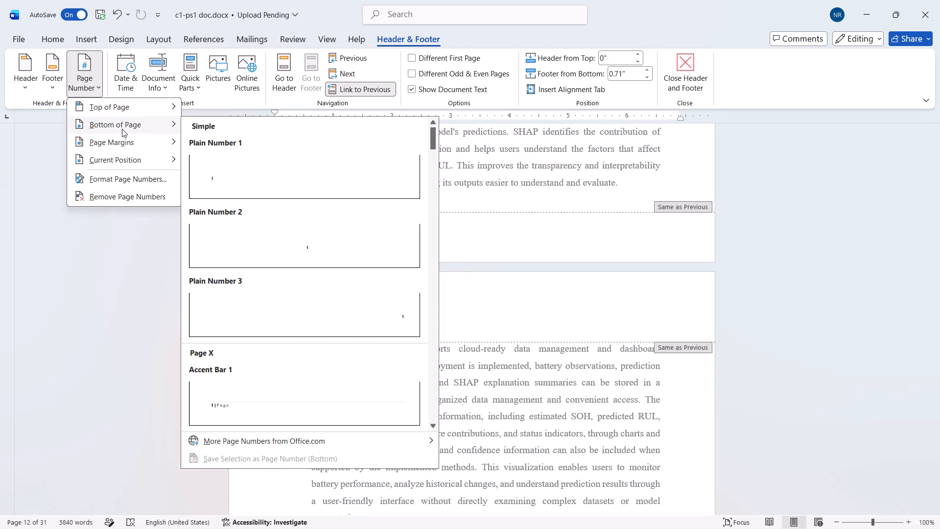
click(324, 309)
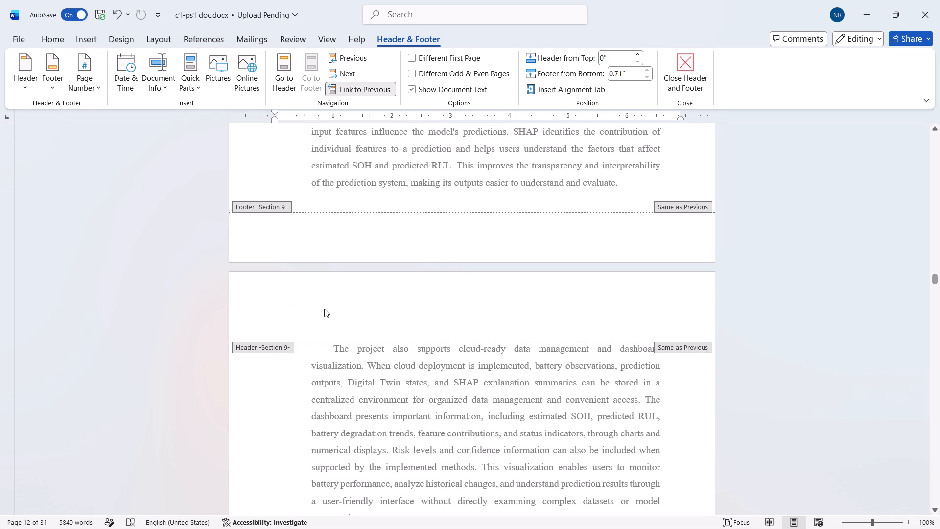
Check the footer page numbering across the introduction, project purpose and project features pages.
scroll(324, 309, down, 2)
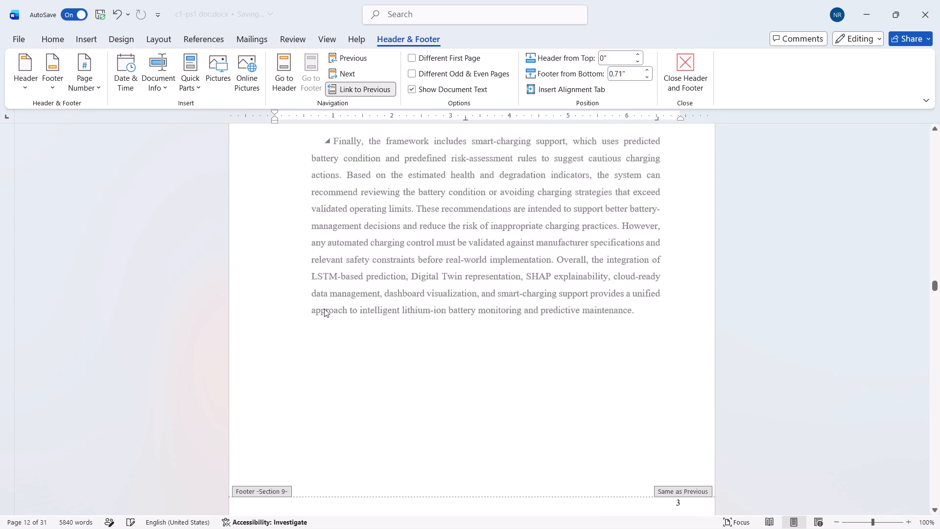
scroll(324, 309, down, 3)
scroll(324, 309, up, 6)
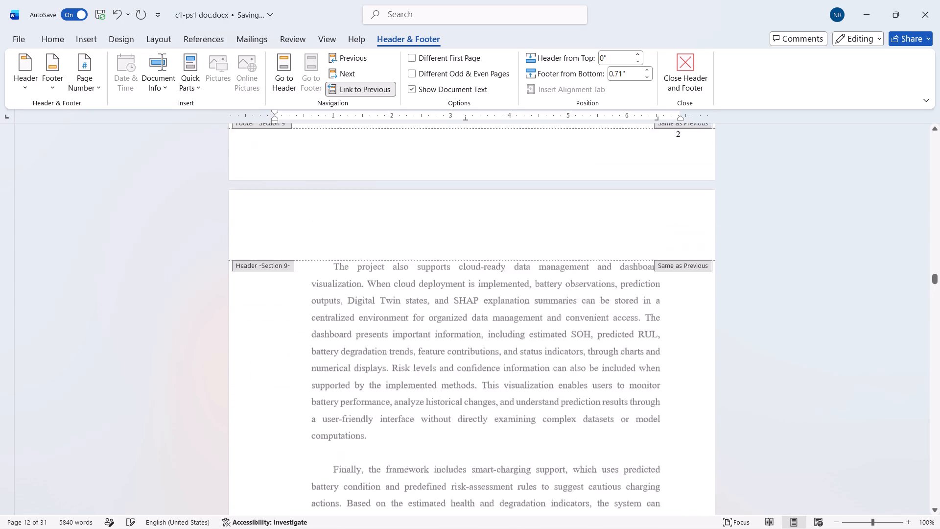
scroll(324, 309, up, 3)
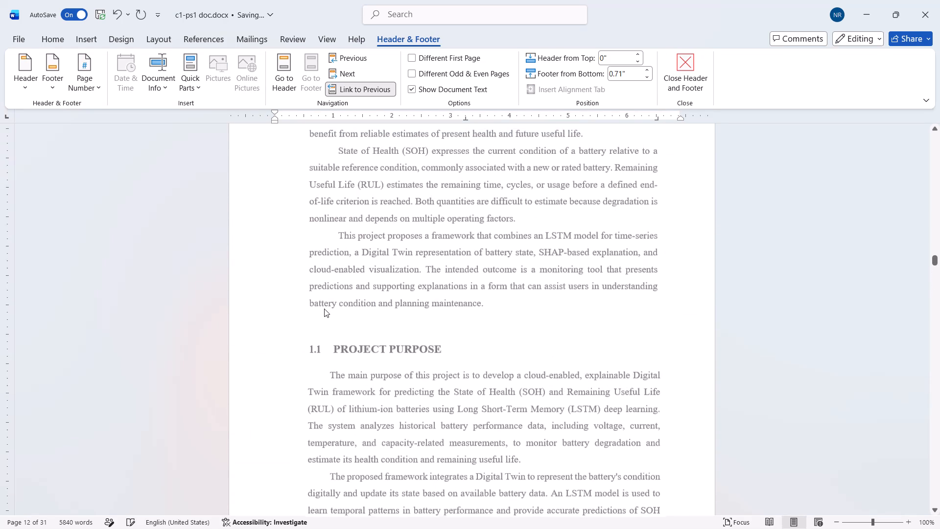
scroll(324, 309, up, 3)
scroll(324, 309, down, 3)
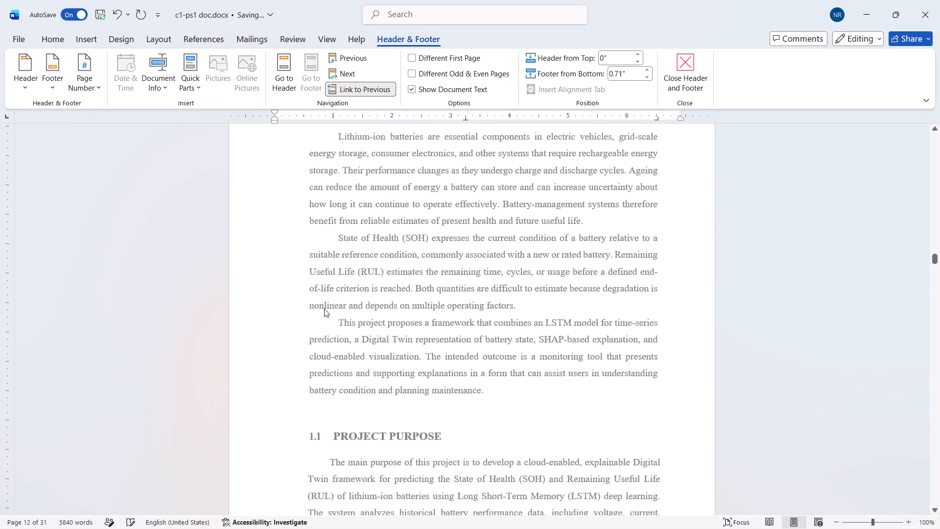
scroll(324, 309, down, 1)
scroll(324, 309, up, 3)
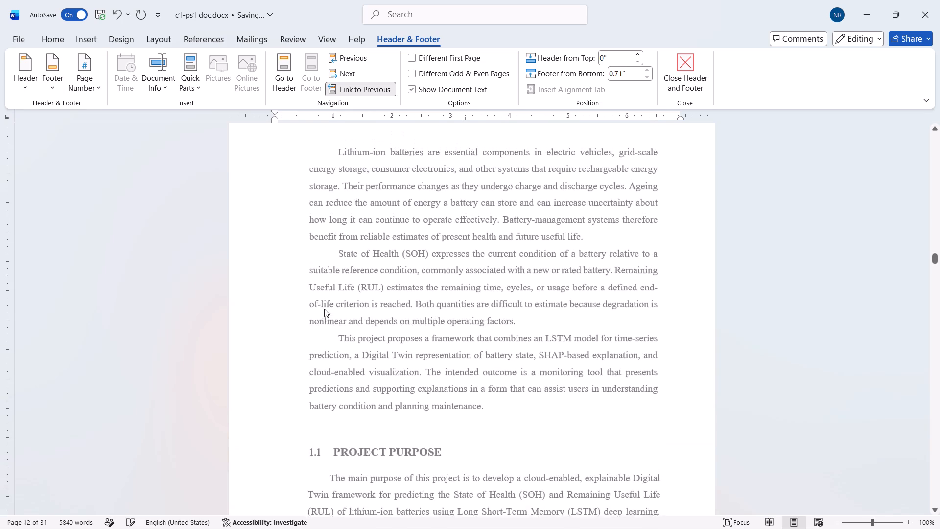
Leave footer editing and compare the footer page numbers on the INTRODUCTION title page and the PROJECT PURPOSE page.
scroll(324, 309, up, 1)
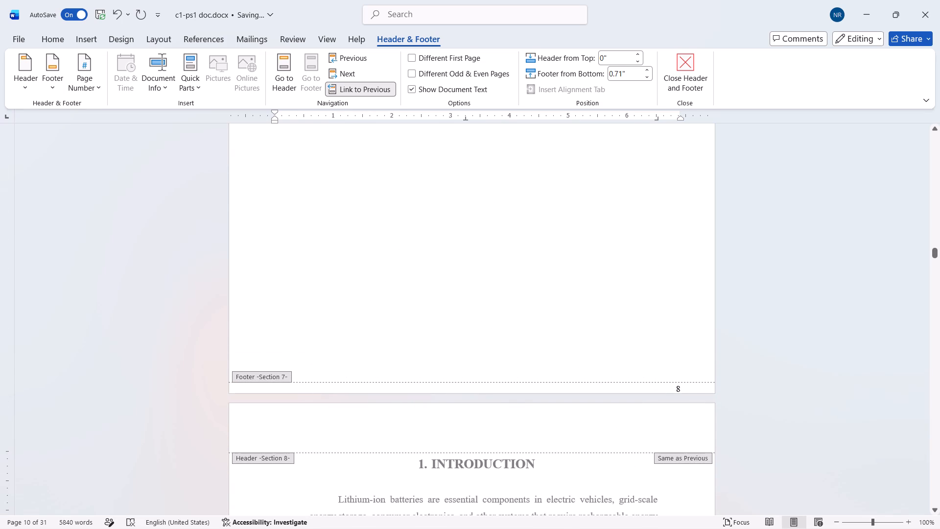
click(768, 434)
double_click(614, 266)
scroll(614, 266, down, 2)
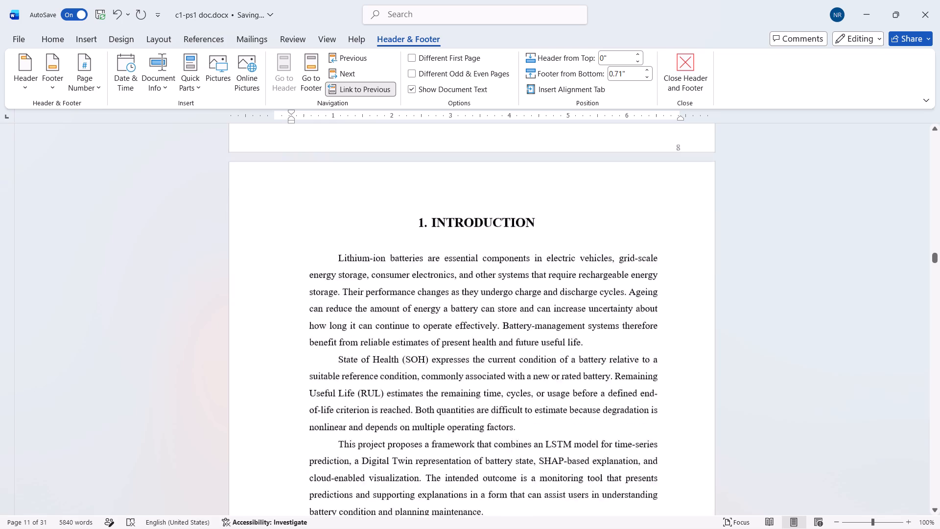
scroll(614, 266, down, 5)
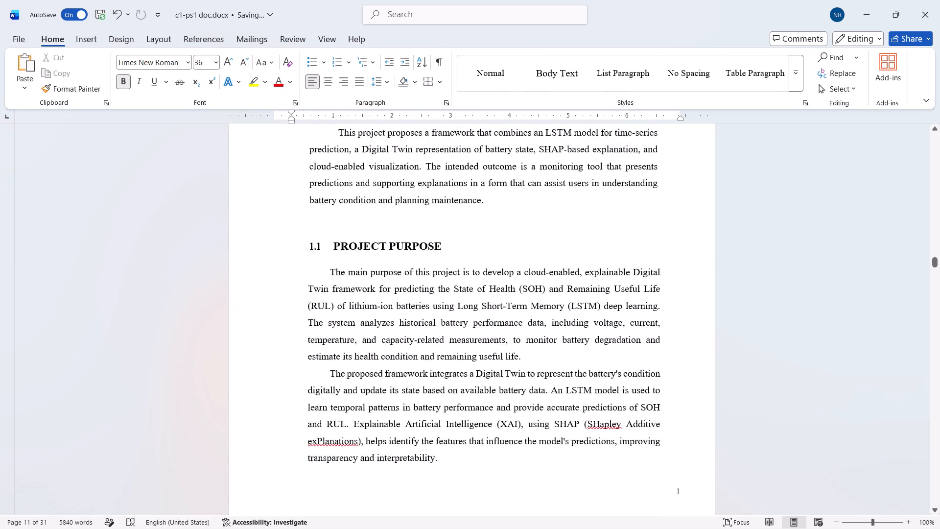
scroll(614, 266, down, 1)
scroll(614, 266, up, 4)
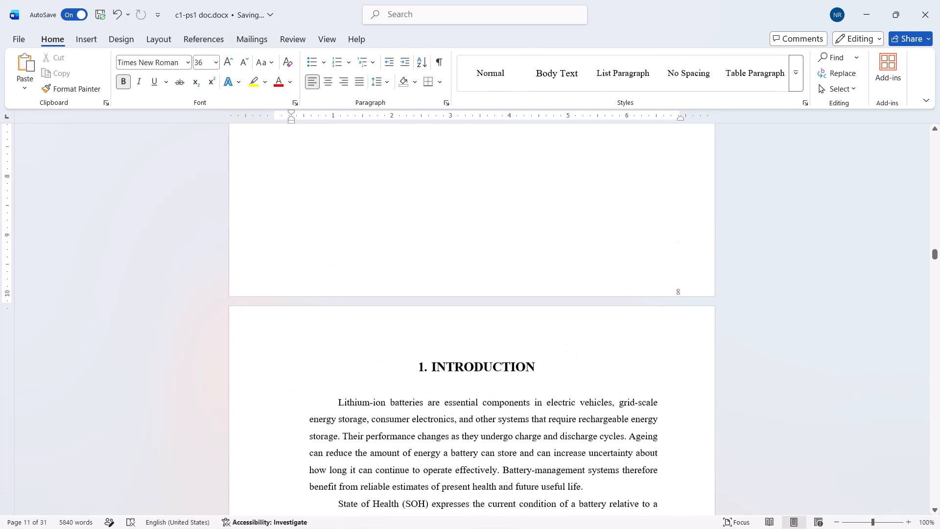
scroll(614, 266, up, 1)
Open the Section 7 footer on the INTRODUCTION title page and browse the bottom-of-page number styles.
double_click(693, 311)
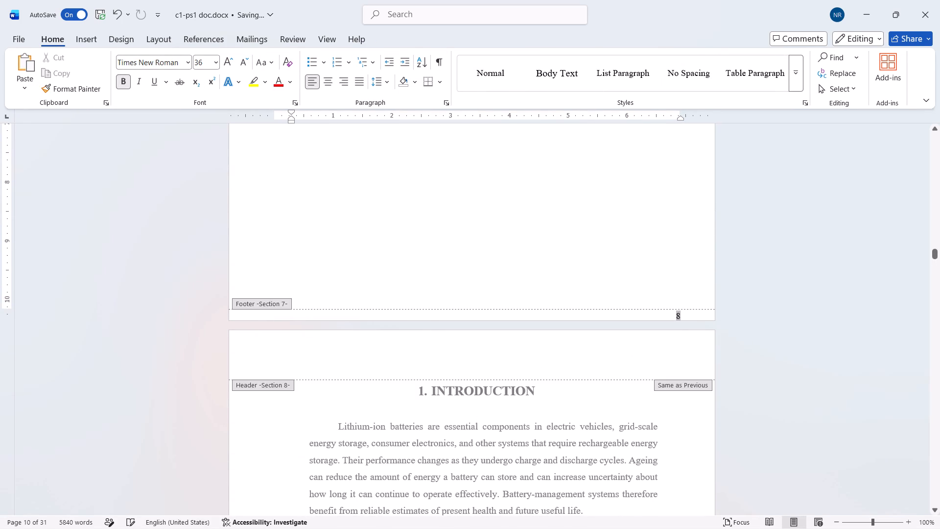
click(89, 79)
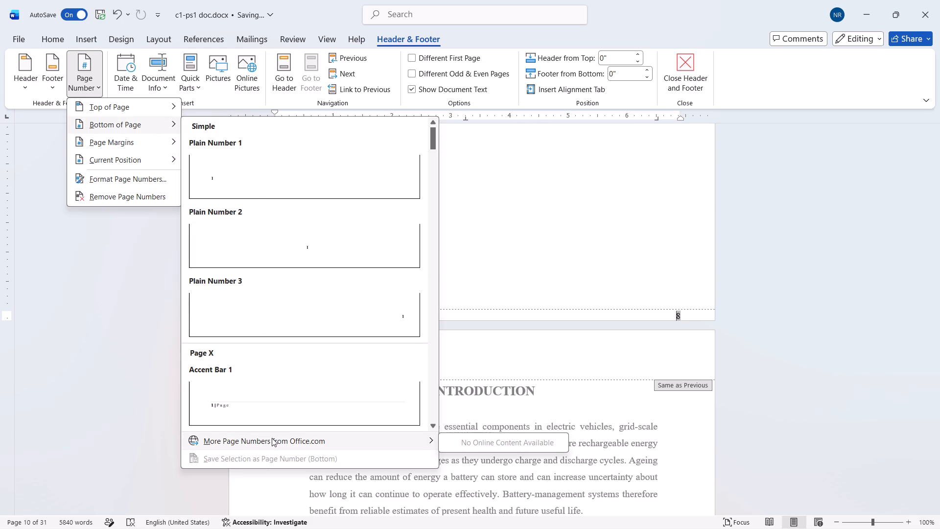
scroll(321, 393, down, 1)
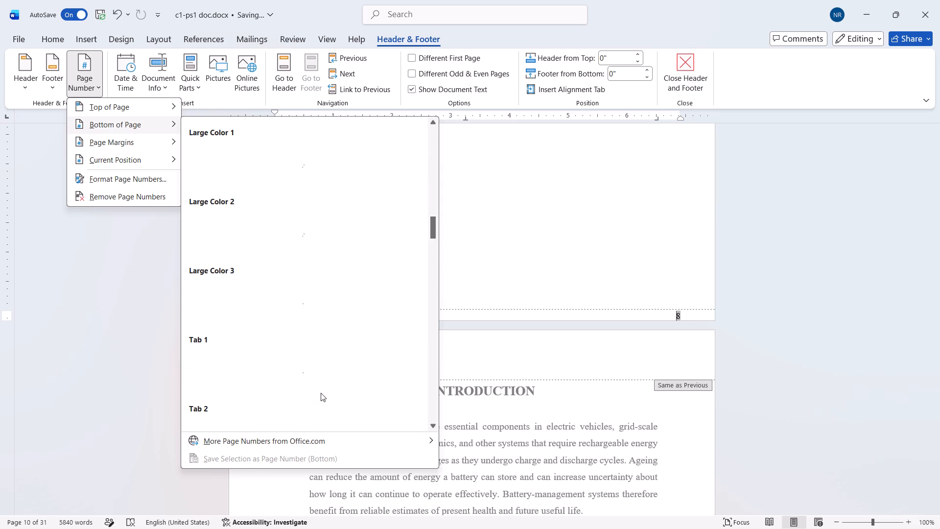
scroll(321, 395, up, 2)
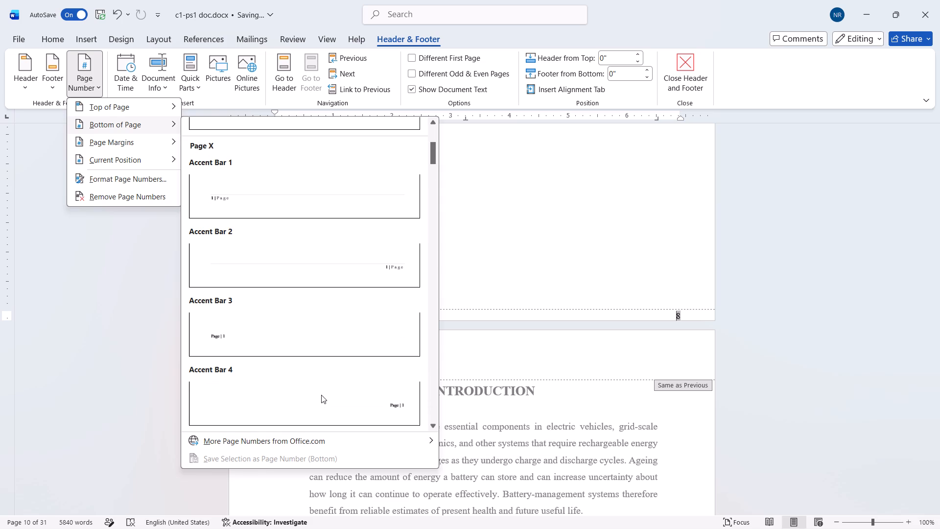
scroll(313, 356, down, 1)
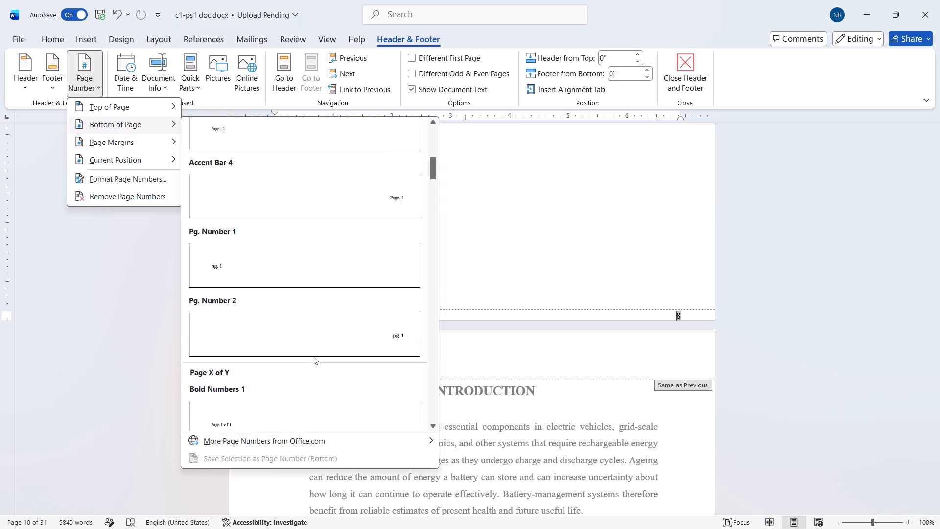
scroll(313, 356, down, 3)
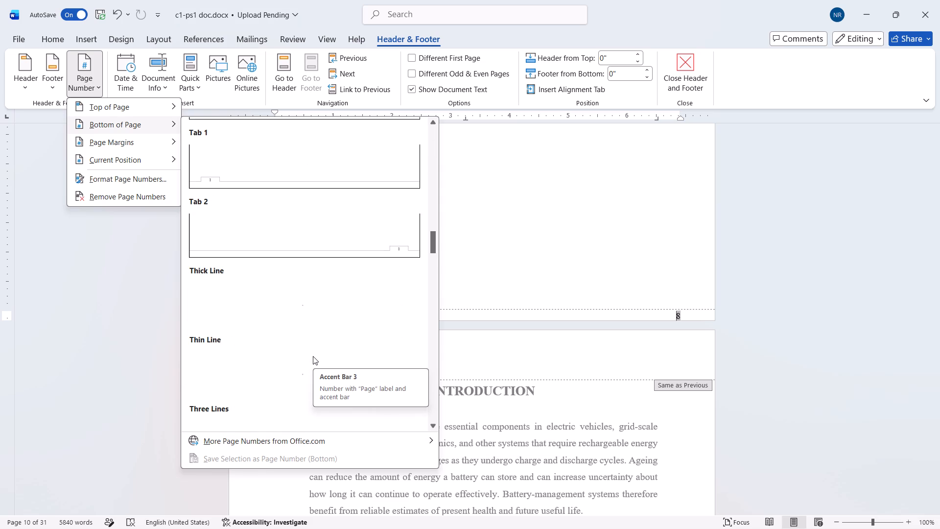
scroll(313, 356, down, 1)
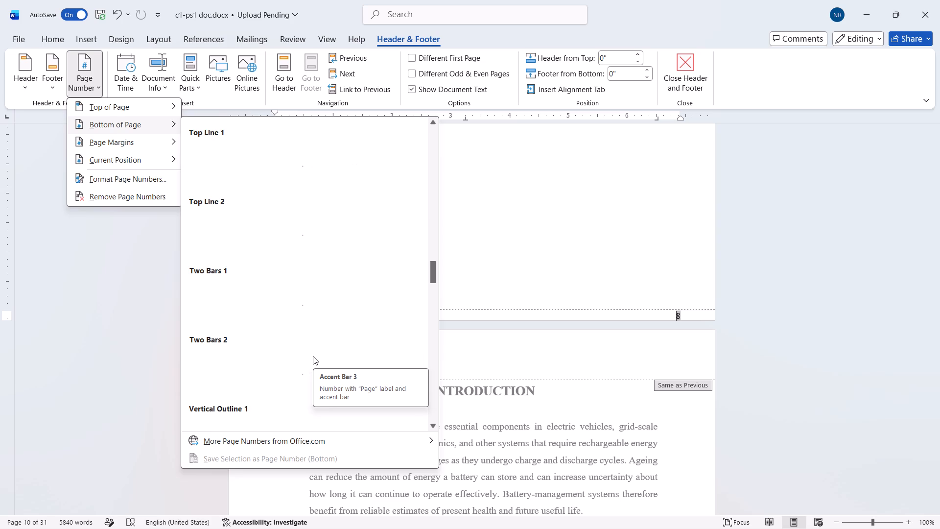
scroll(313, 356, down, 2)
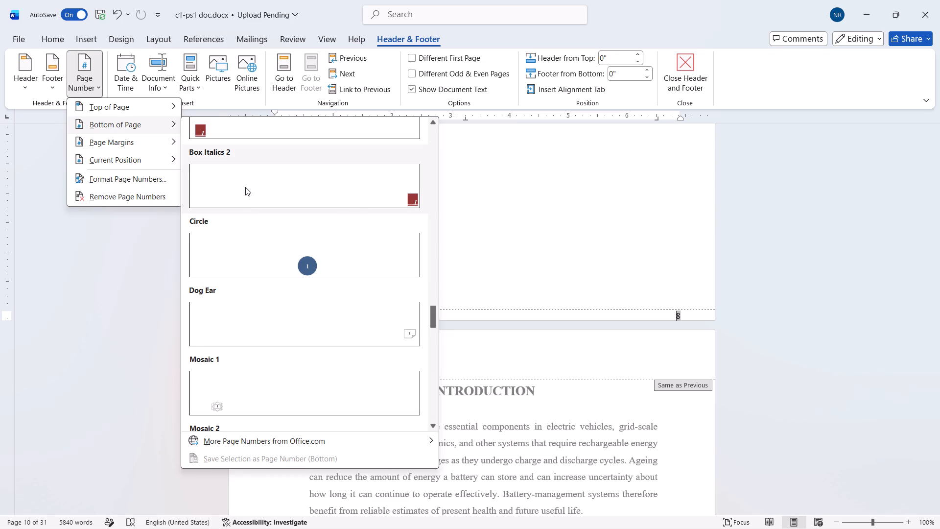
scroll(244, 184, up, 1)
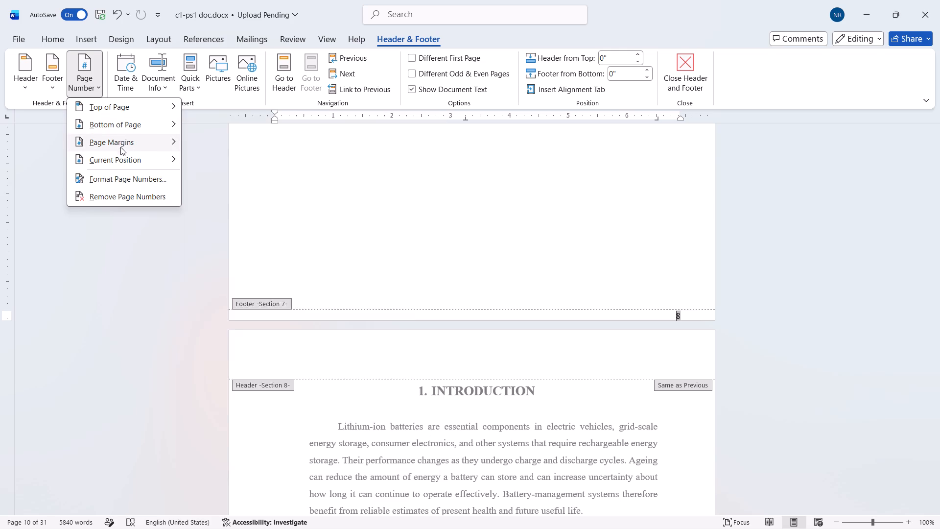
Set the Section 7 page number format to i, ii, iii, continuing from the previous section.
click(127, 179)
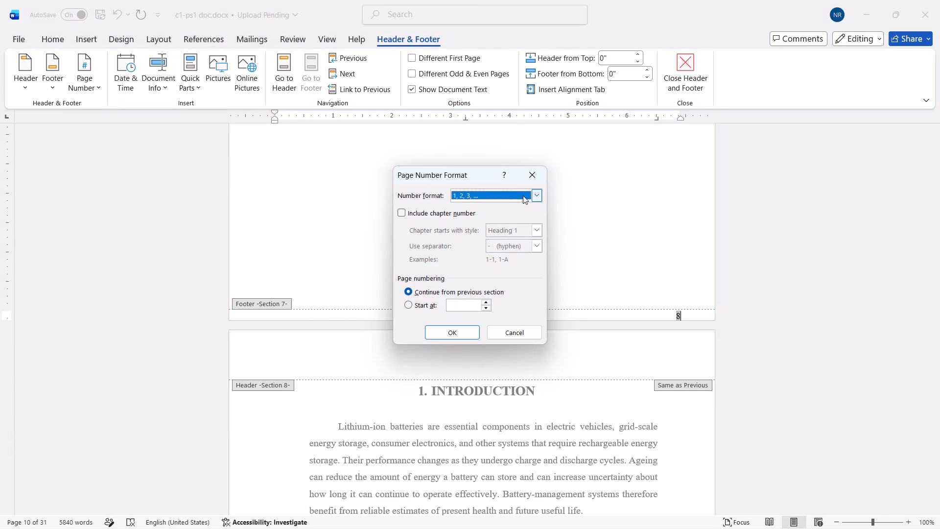
click(540, 195)
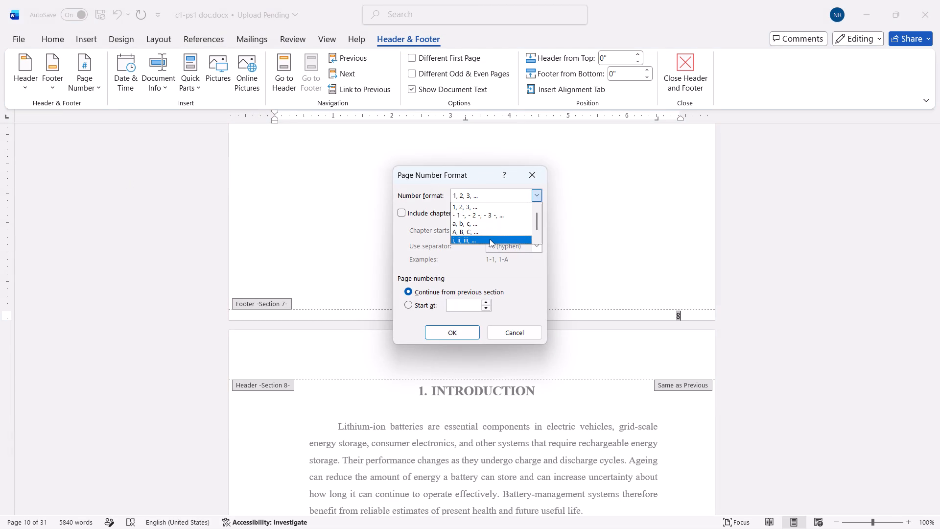
click(490, 239)
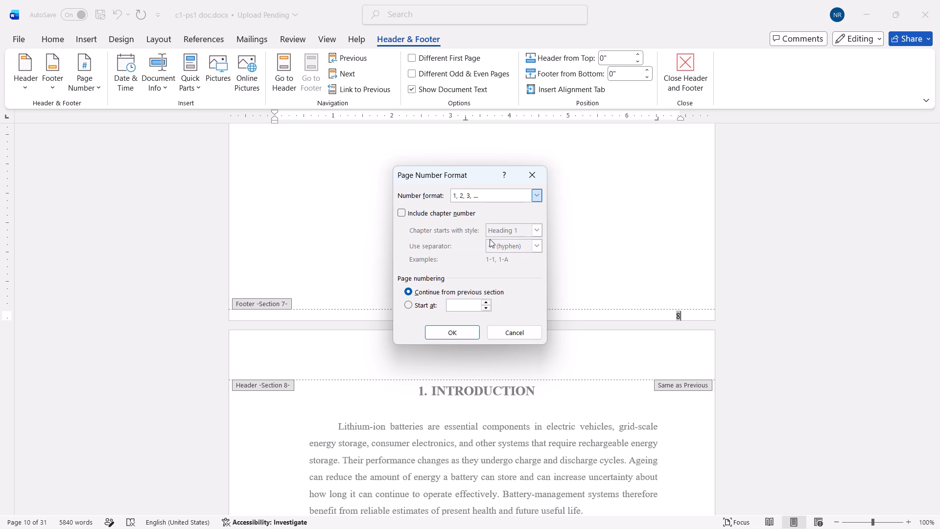
click(459, 338)
Check the footer page numbers from the project purpose page back to the List of Figures, and leave footer editing.
scroll(501, 329, up, 1)
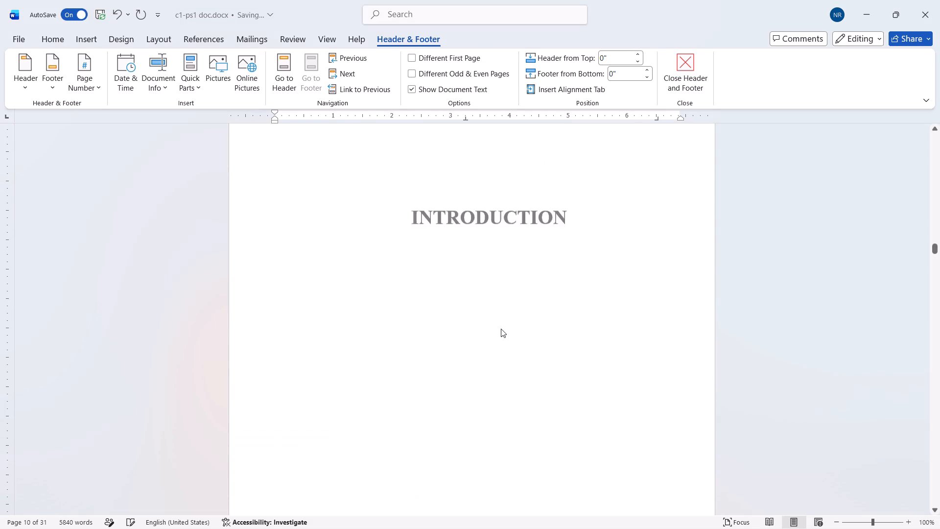
scroll(501, 329, up, 2)
scroll(501, 329, down, 5)
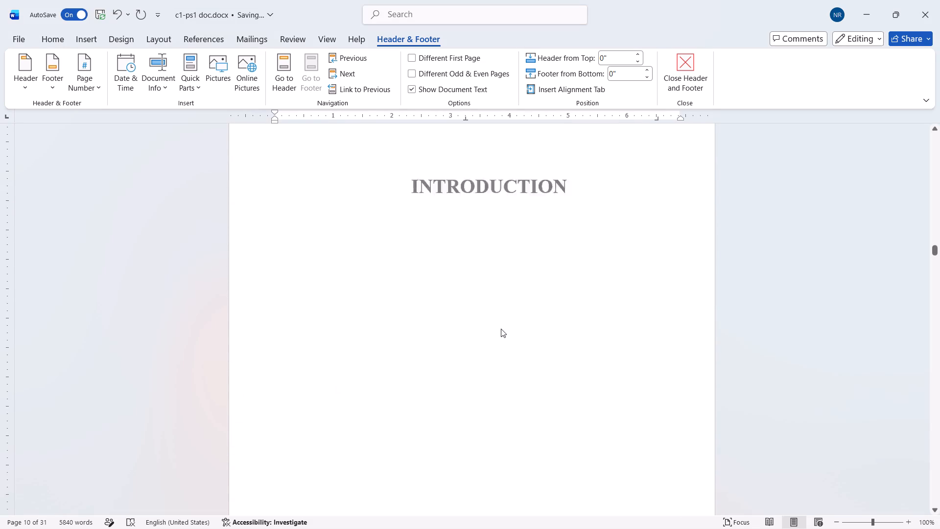
scroll(501, 329, down, 3)
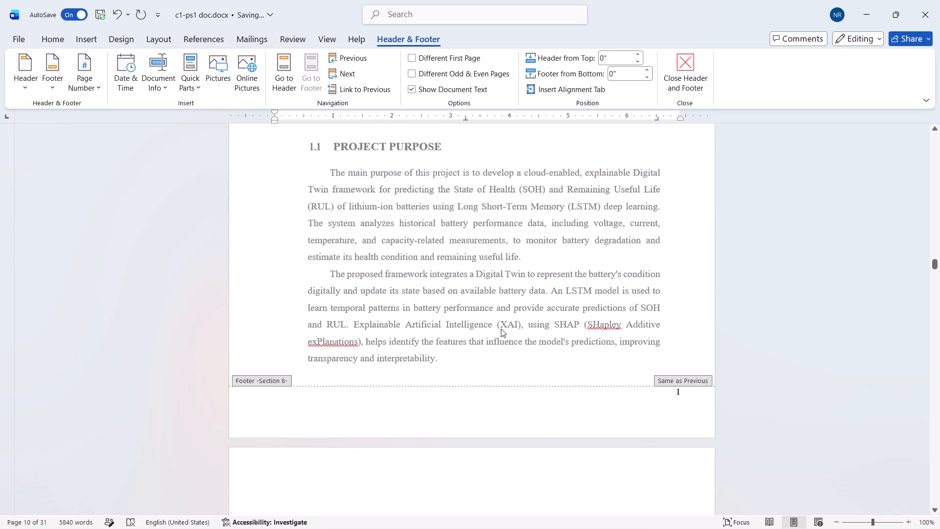
scroll(501, 329, down, 1)
scroll(501, 329, up, 5)
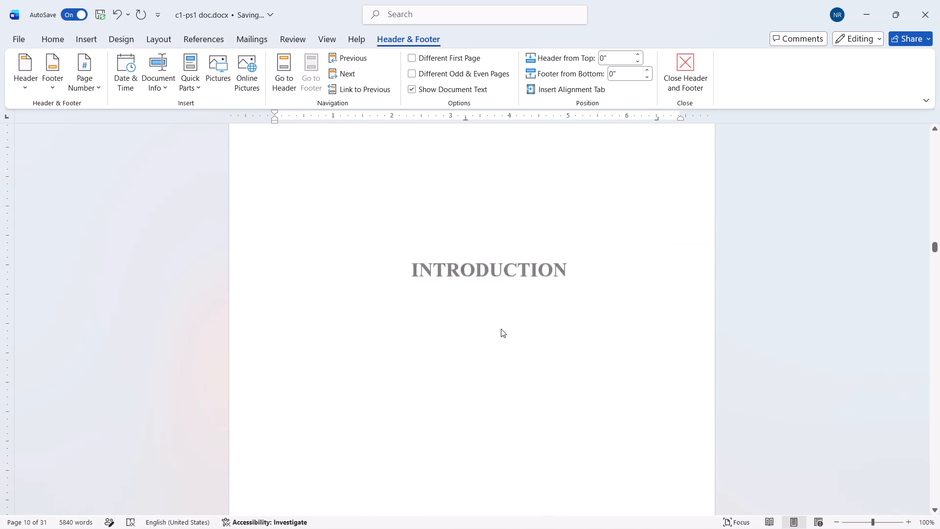
scroll(501, 329, up, 5)
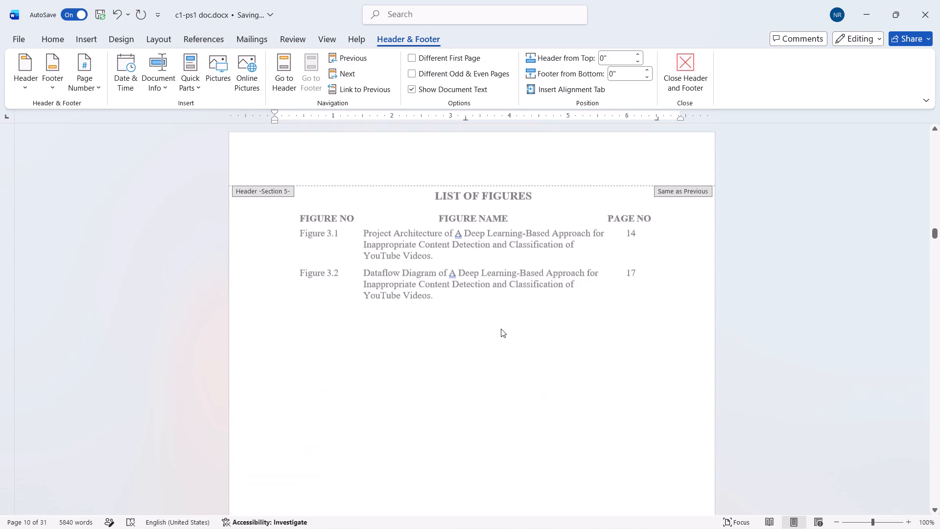
scroll(501, 329, up, 1)
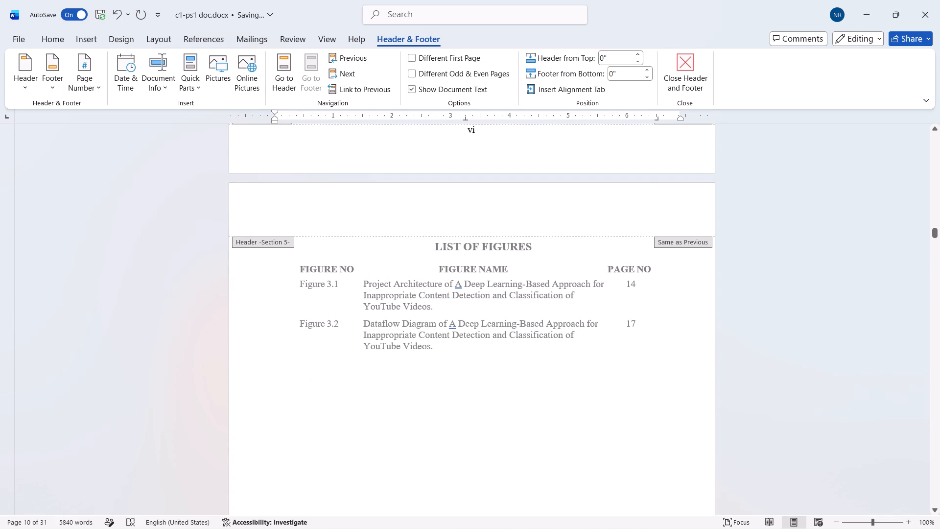
double_click(655, 217)
double_click(660, 341)
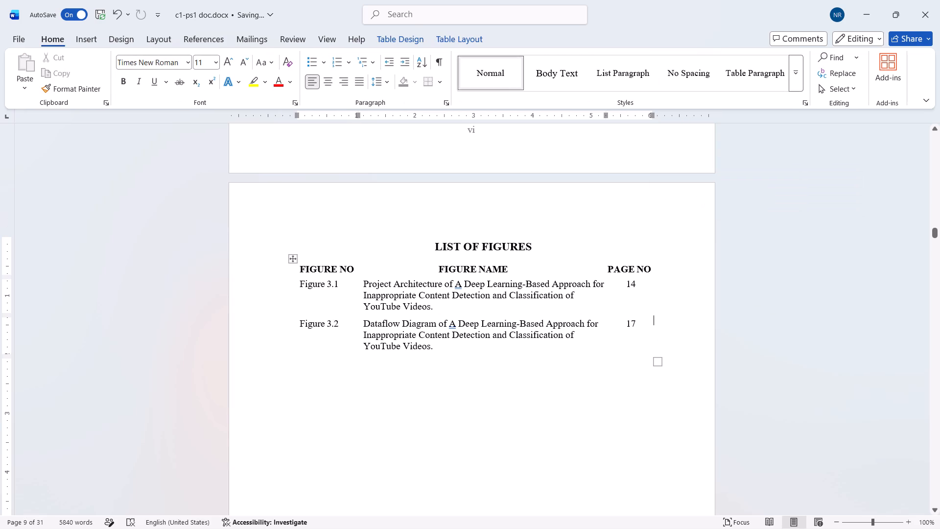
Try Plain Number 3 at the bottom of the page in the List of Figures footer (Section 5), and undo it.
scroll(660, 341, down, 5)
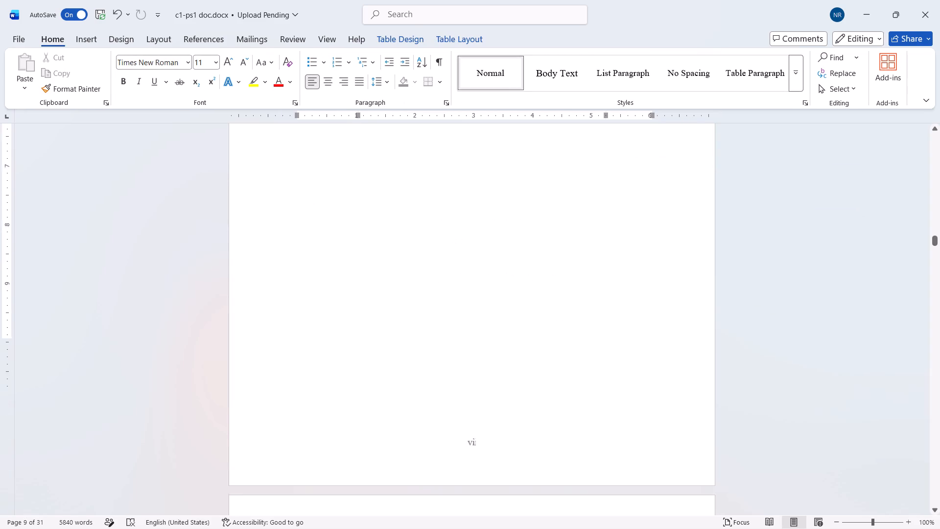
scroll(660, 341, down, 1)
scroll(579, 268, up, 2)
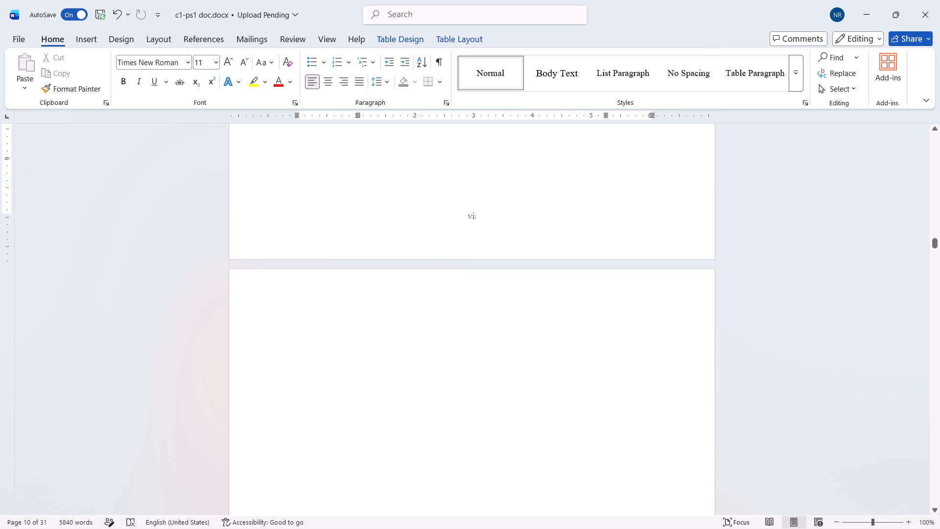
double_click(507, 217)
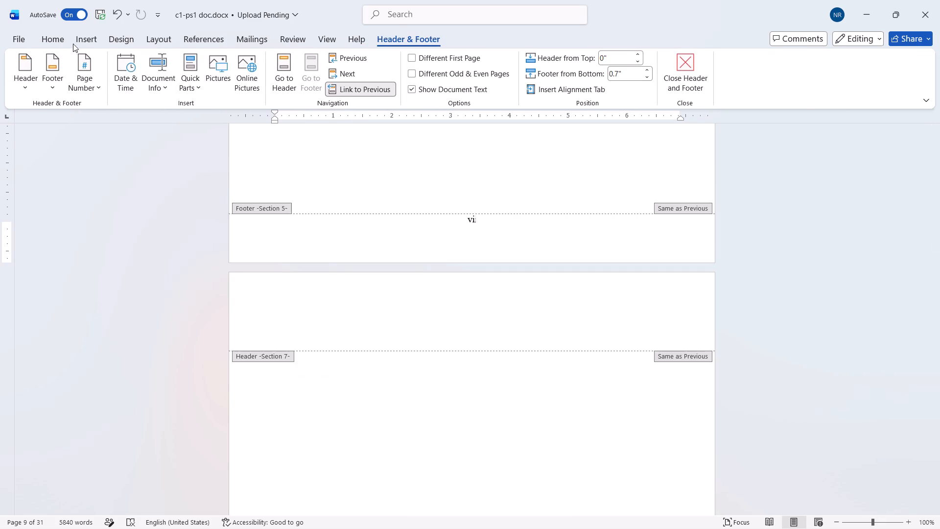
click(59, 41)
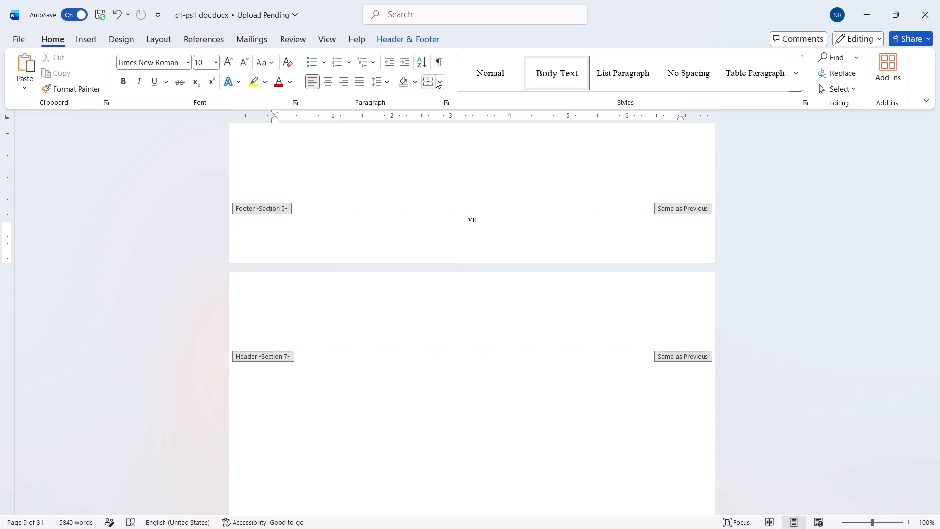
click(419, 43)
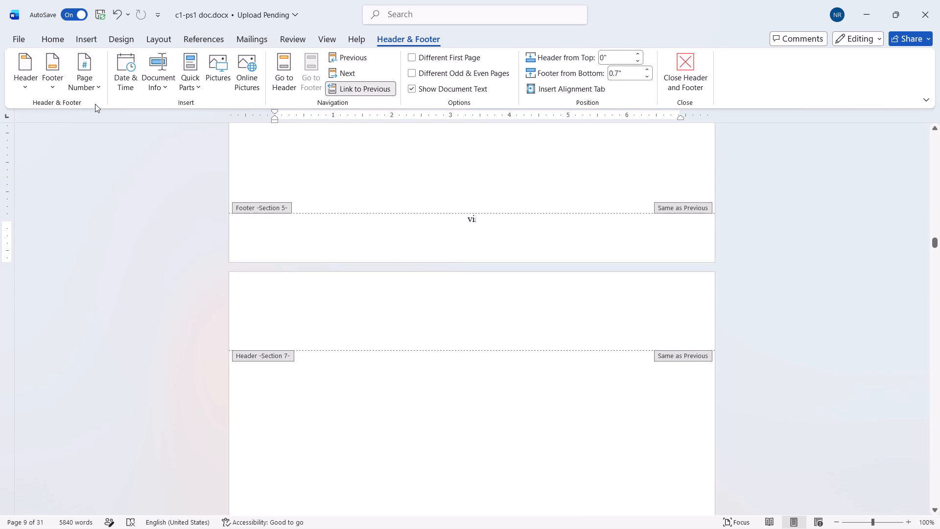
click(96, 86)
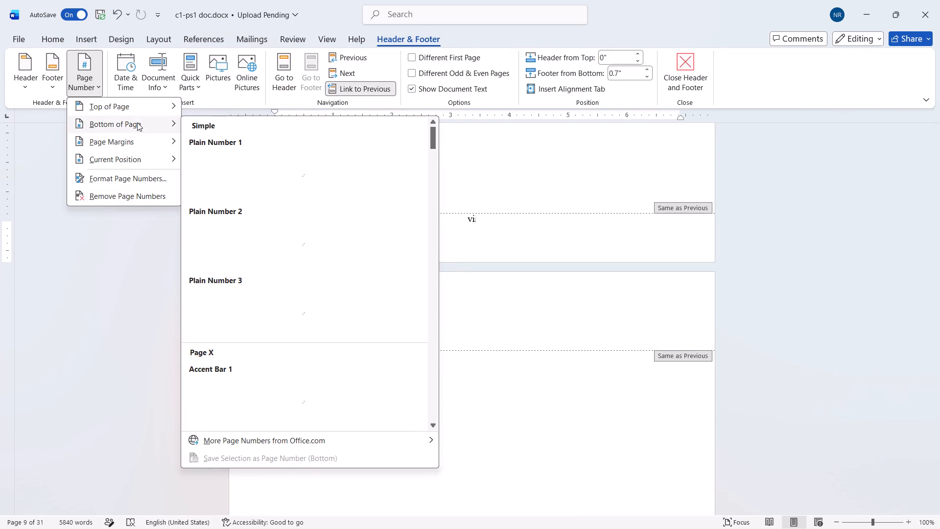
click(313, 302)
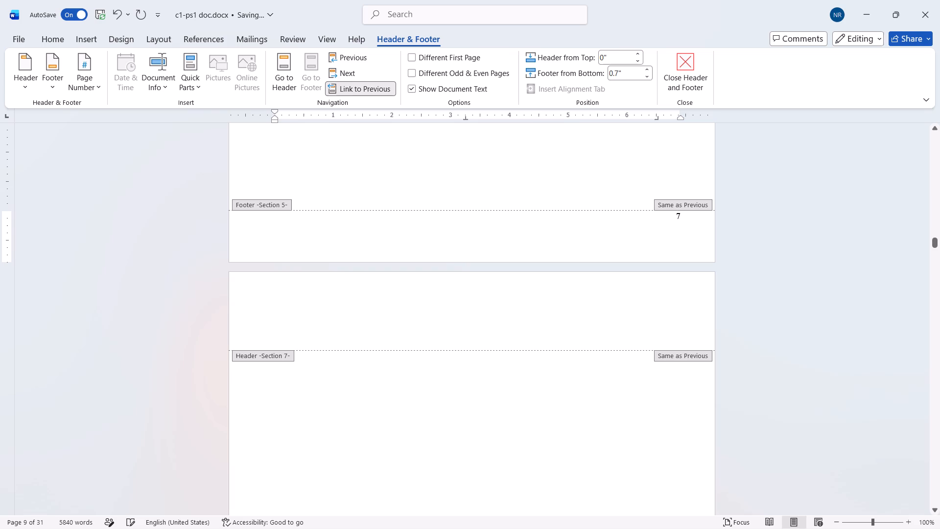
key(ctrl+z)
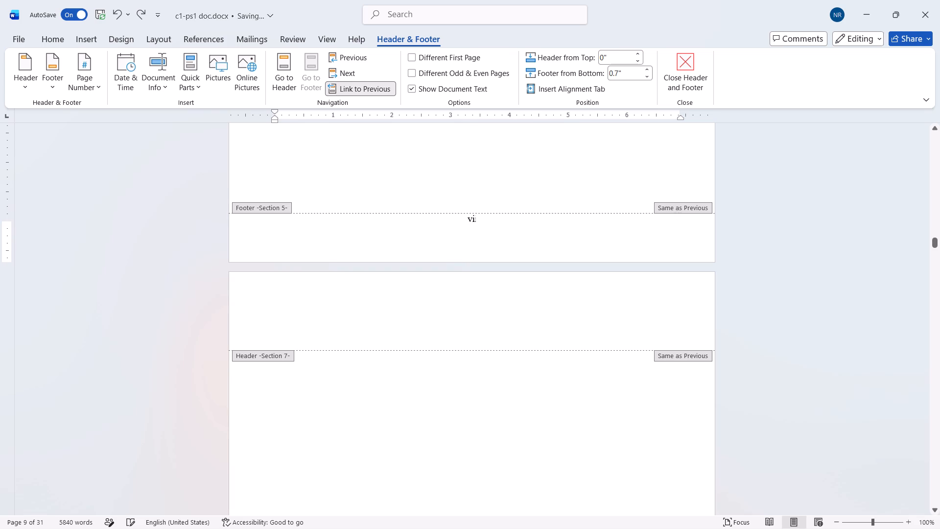
Browse the current-position page number styles for the Section 5 footer, and leave footer editing.
click(85, 78)
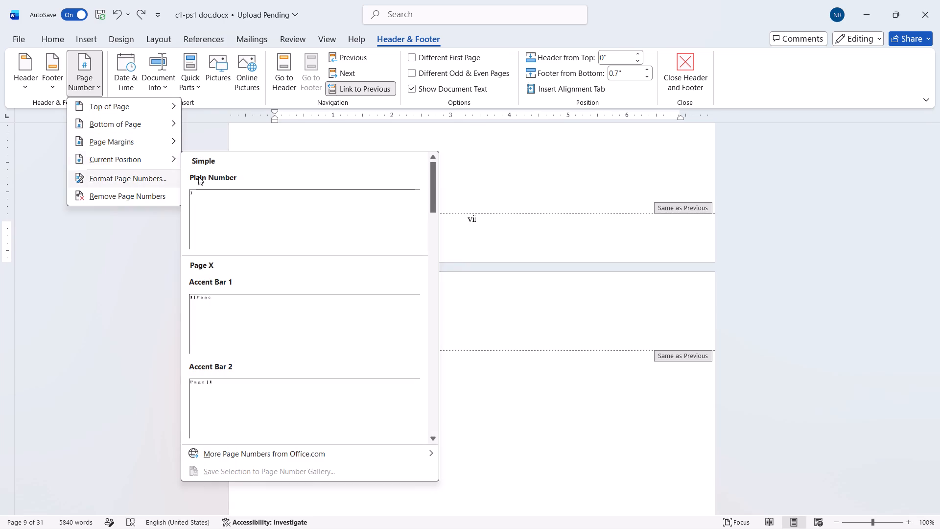
scroll(309, 340, down, 2)
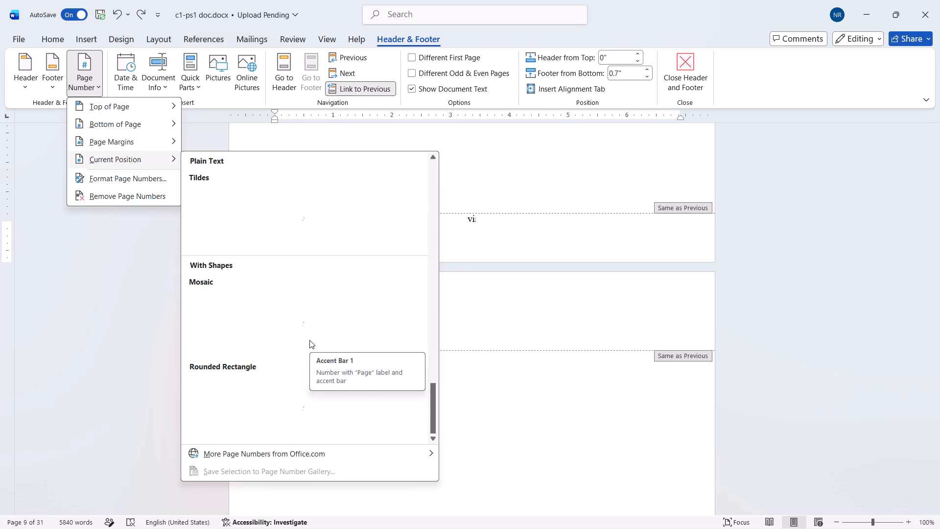
scroll(309, 340, up, 3)
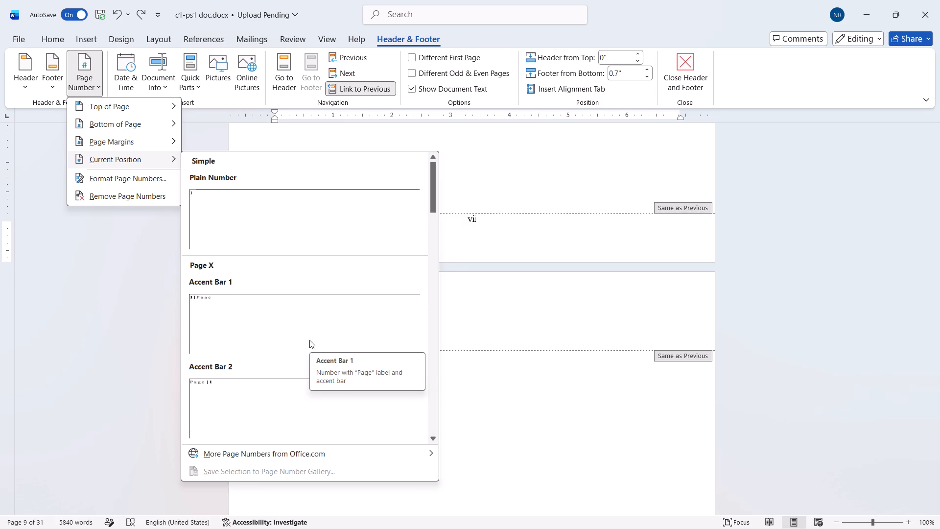
click(622, 289)
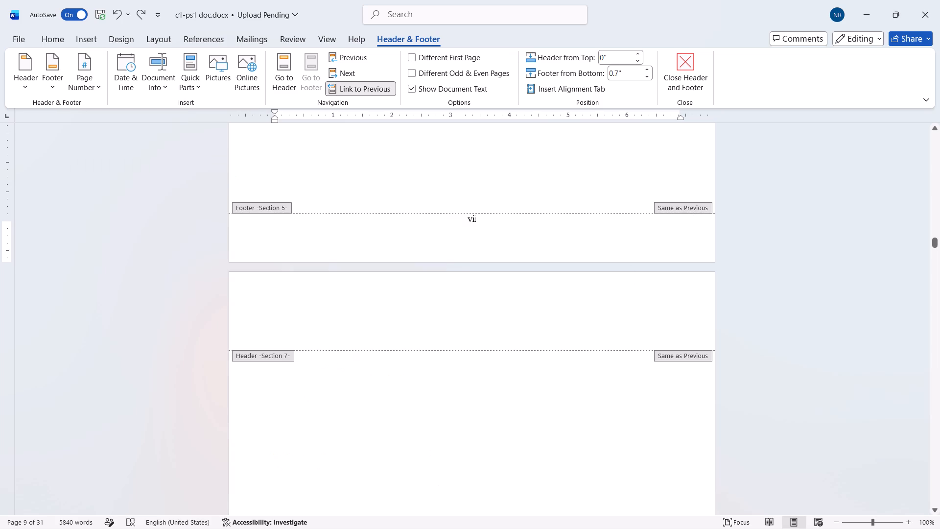
double_click(667, 179)
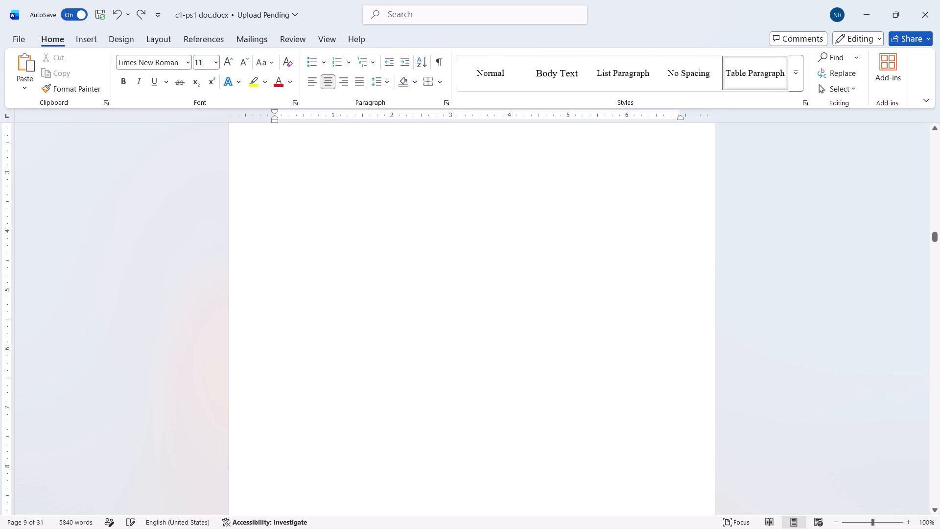
On the title page, shift the "Professor & HOD-CSE[DS]" line under the guide's name by inserting six leading spaces.
scroll(667, 179, up, 19)
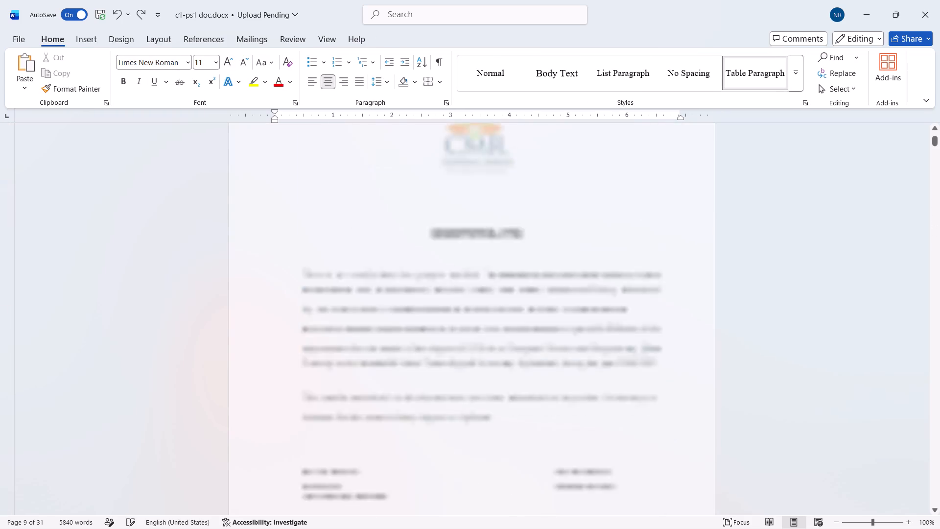
scroll(667, 179, up, 5)
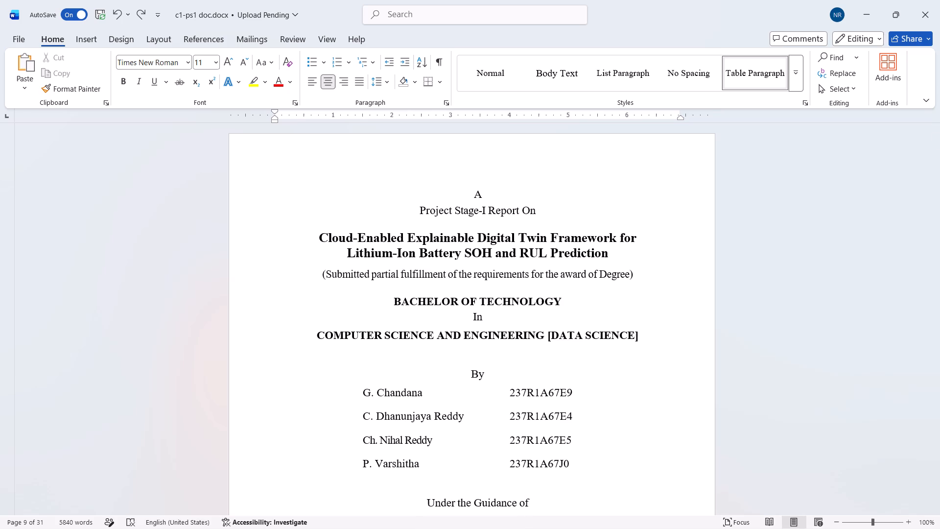
scroll(667, 179, down, 1)
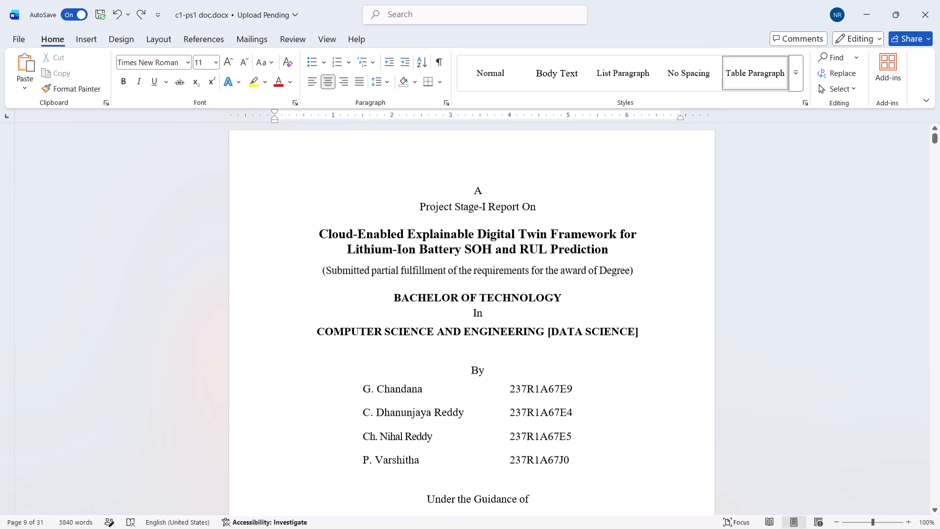
scroll(667, 179, down, 1)
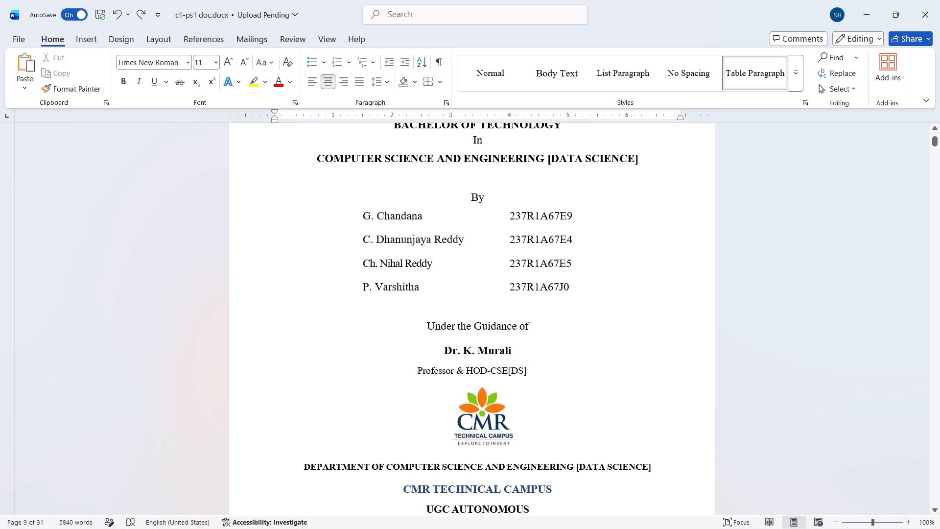
click(417, 374)
key(space)
key(space)
key(space)
key(space)
key(space)
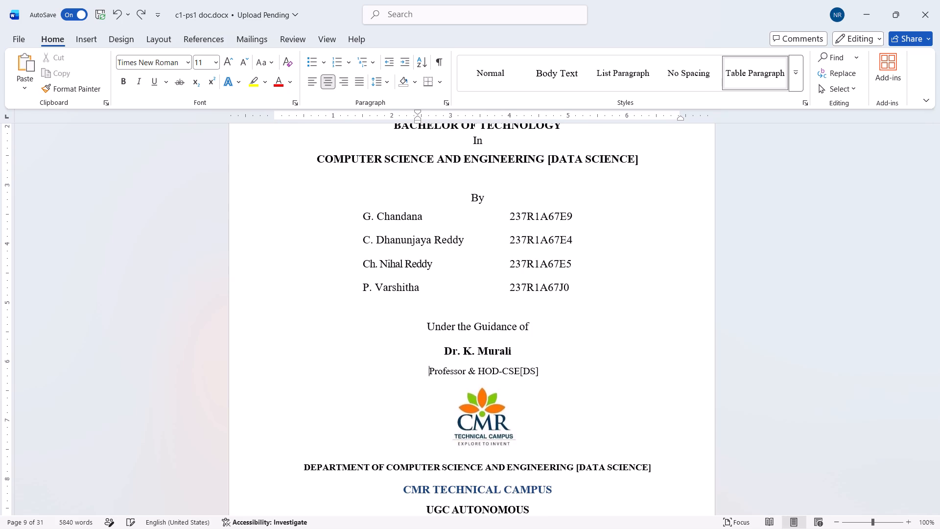
key(space)
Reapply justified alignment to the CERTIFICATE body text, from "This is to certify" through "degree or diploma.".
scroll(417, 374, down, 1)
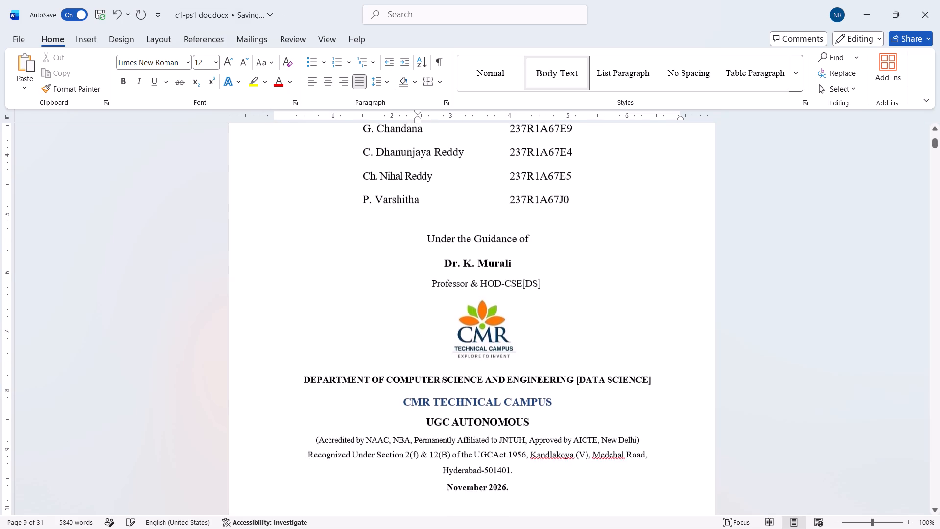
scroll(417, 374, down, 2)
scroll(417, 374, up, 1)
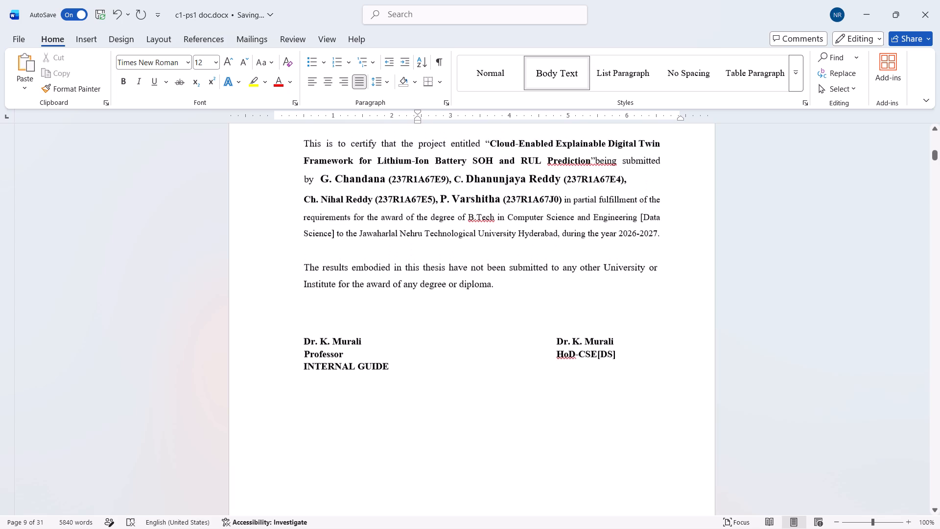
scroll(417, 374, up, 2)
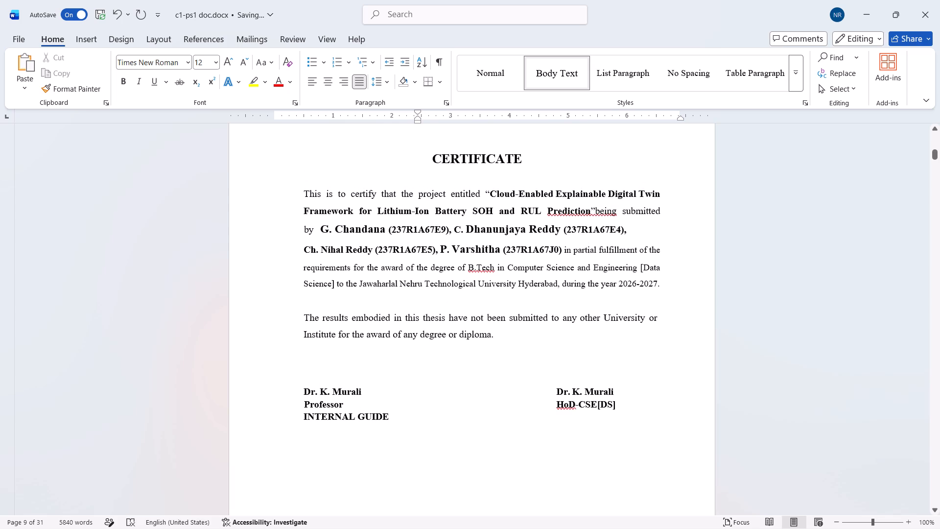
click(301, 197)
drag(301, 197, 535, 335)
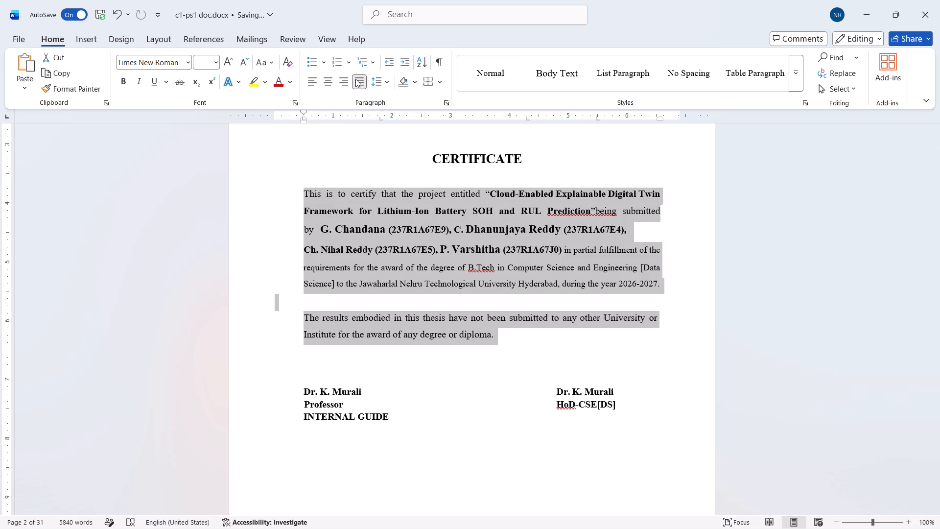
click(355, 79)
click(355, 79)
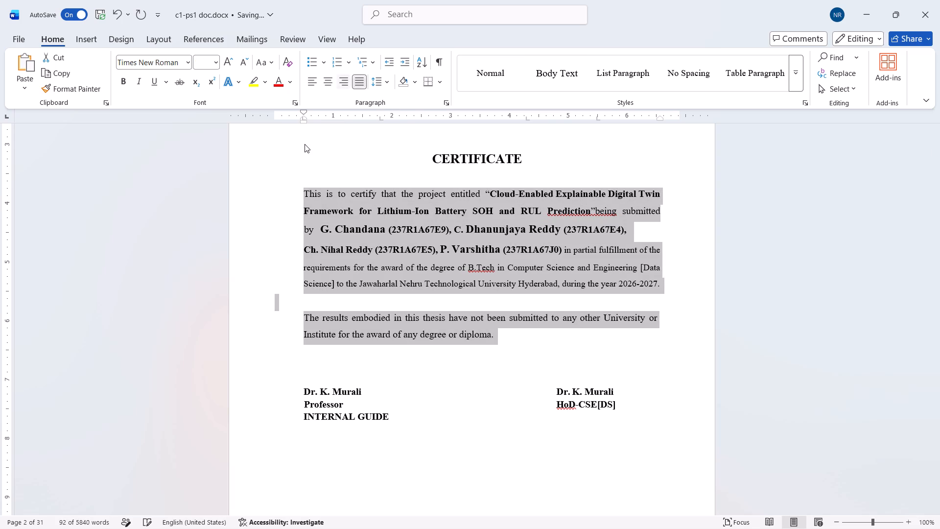
Remove the line break before the third student's name in the certificate so it continues from the preceding line.
click(326, 257)
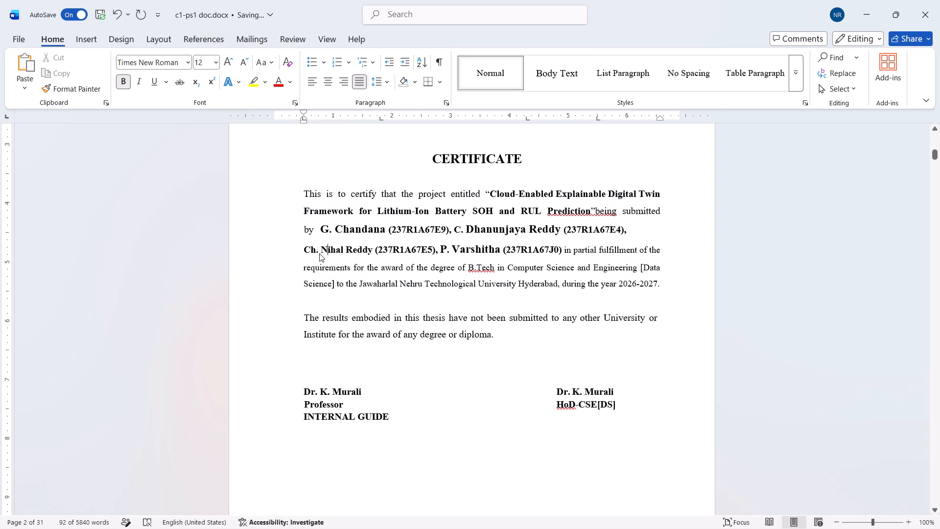
click(305, 250)
key(BackSpace)
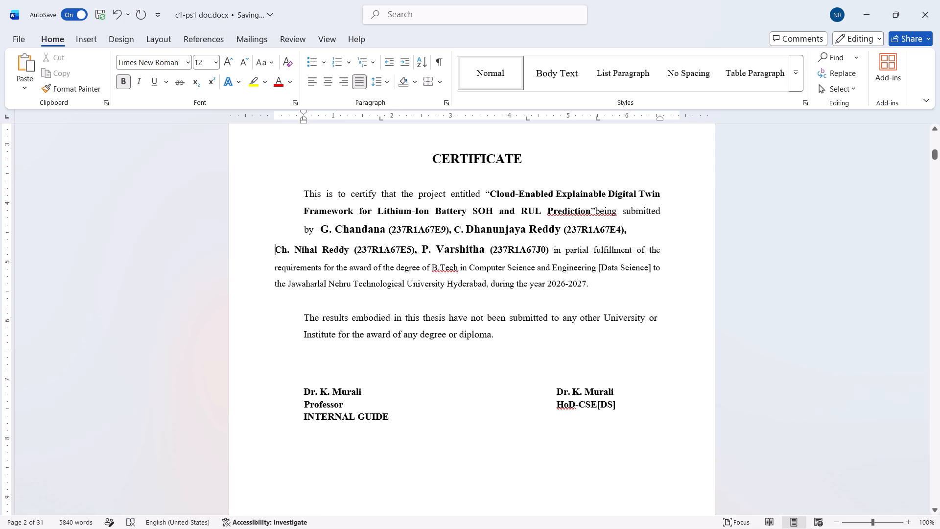
key(BackSpace)
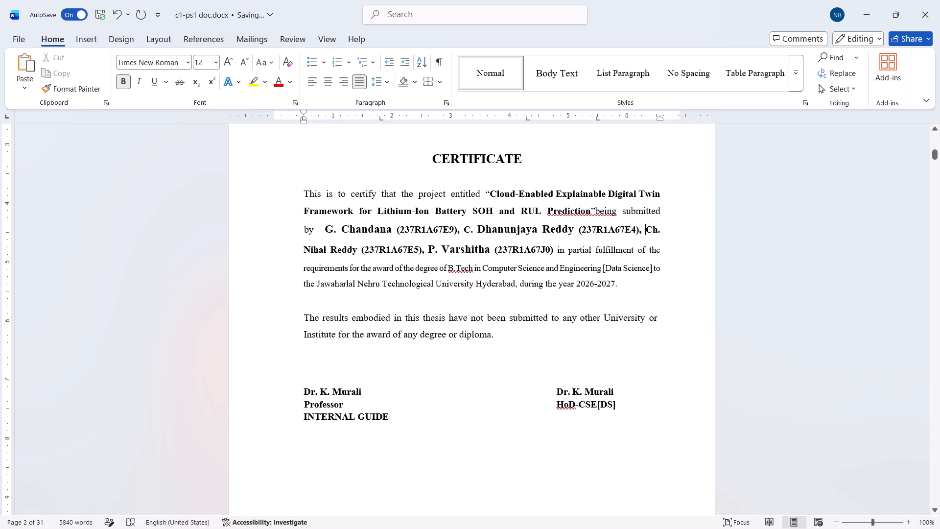
Insert the missing space between the project title's closing quotation mark and "being" in the certificate.
double_click(578, 212)
right_click(578, 212)
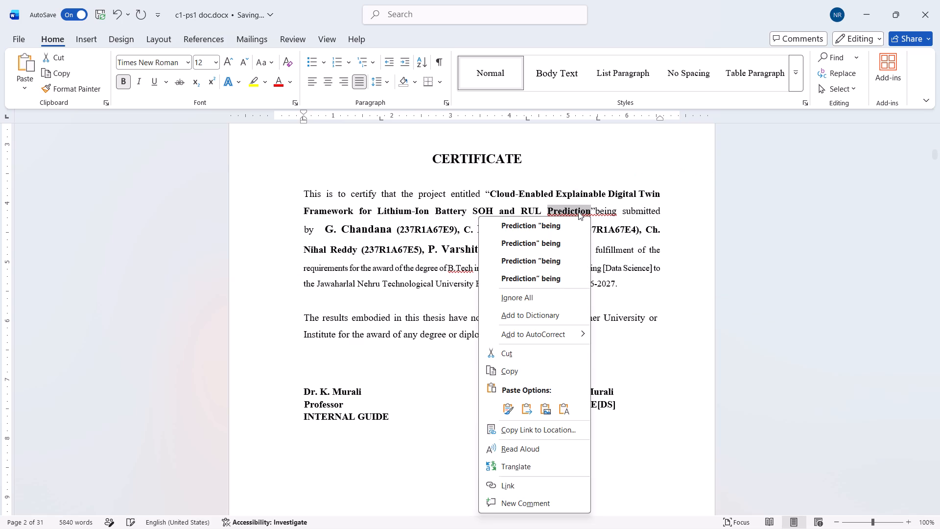
click(578, 212)
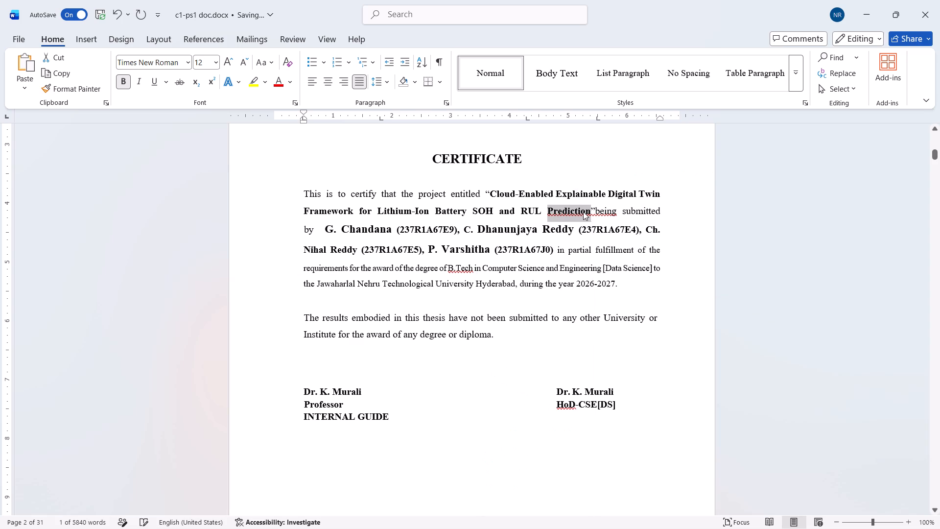
click(593, 215)
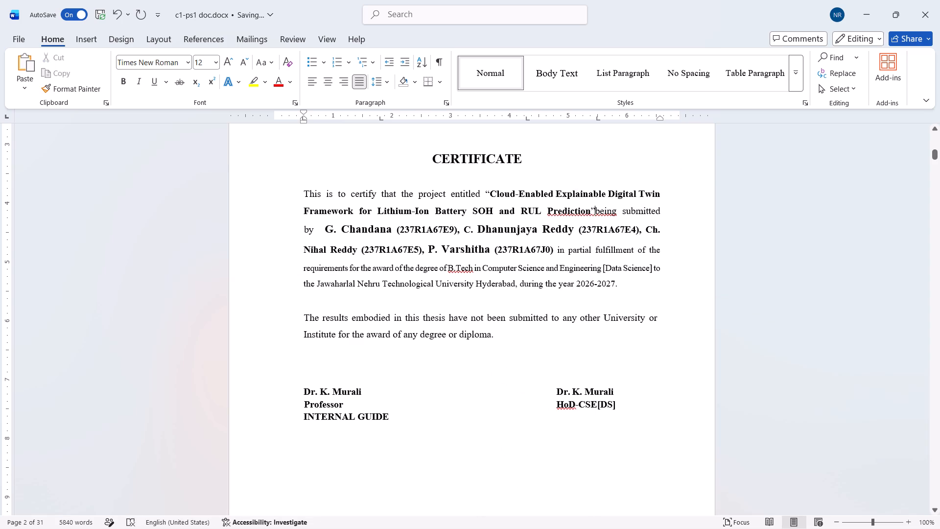
key(space)
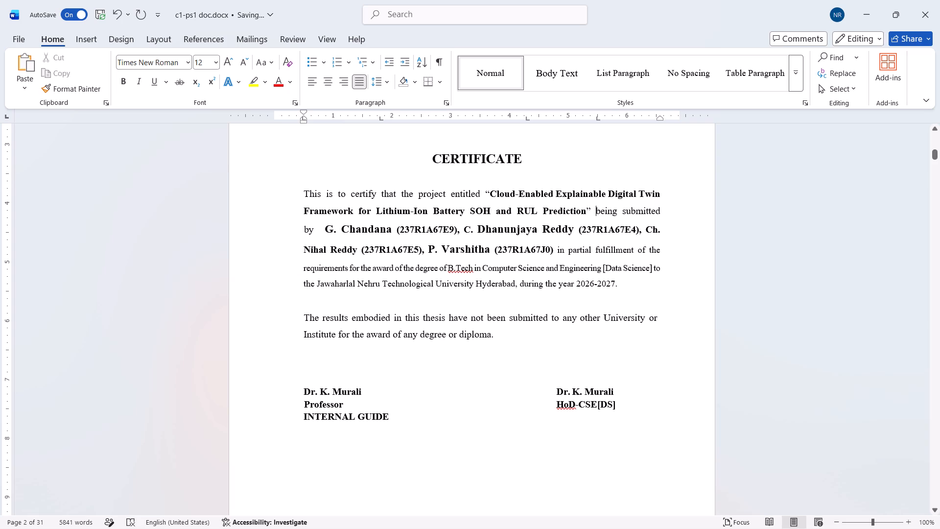
Insert a space in the certificate's degree name so it reads "B. Tech".
click(460, 270)
key(Left)
key(space)
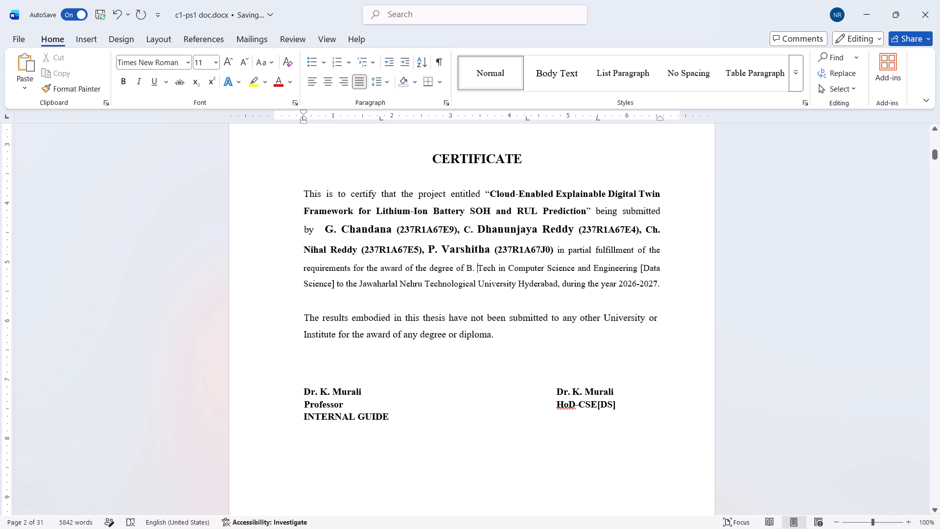
Review the pages from the certificate through the table of contents and back to the acknowledgement.
scroll(359, 306, down, 2)
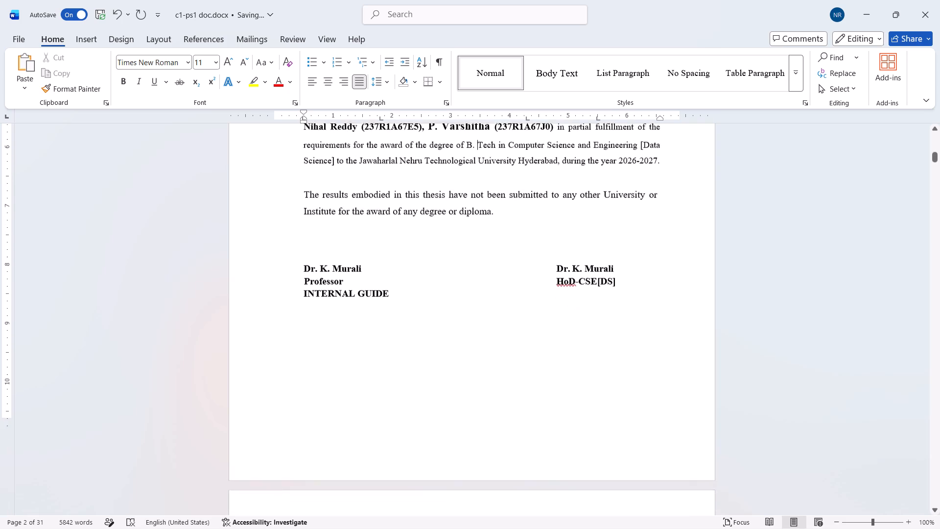
scroll(359, 306, down, 9)
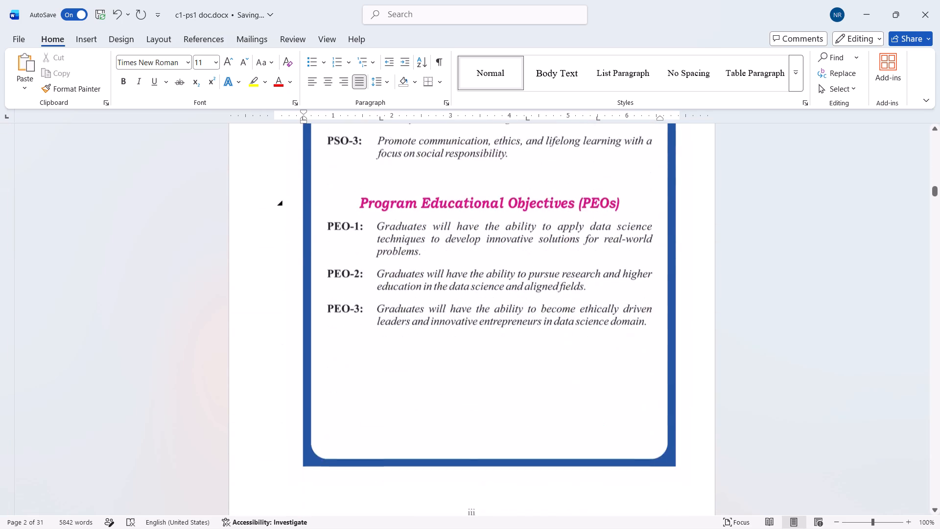
scroll(359, 306, down, 2)
scroll(359, 306, up, 3)
scroll(359, 306, down, 1)
scroll(359, 306, up, 1)
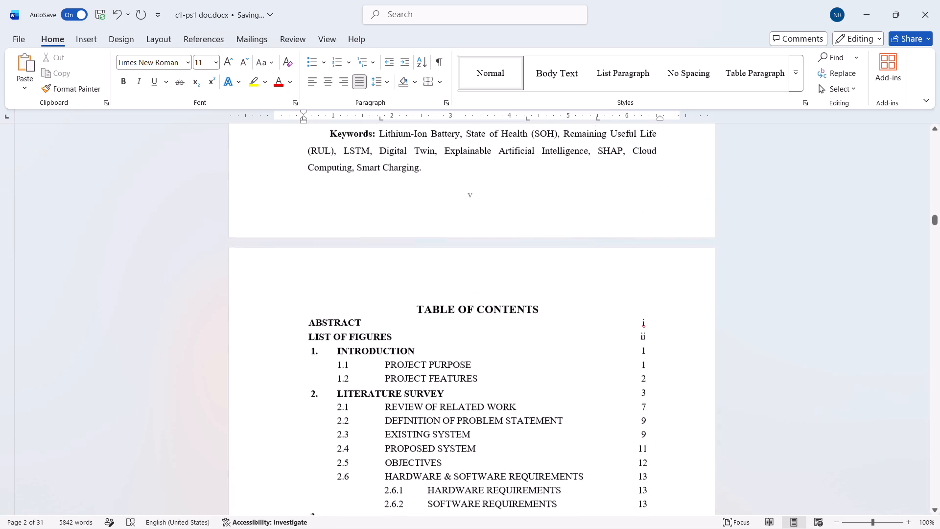
scroll(359, 306, up, 3)
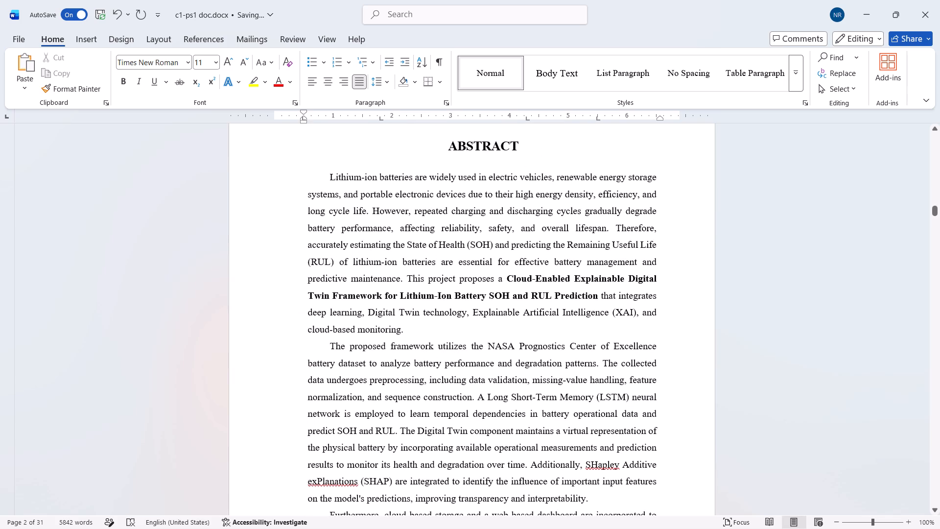
scroll(359, 306, up, 1)
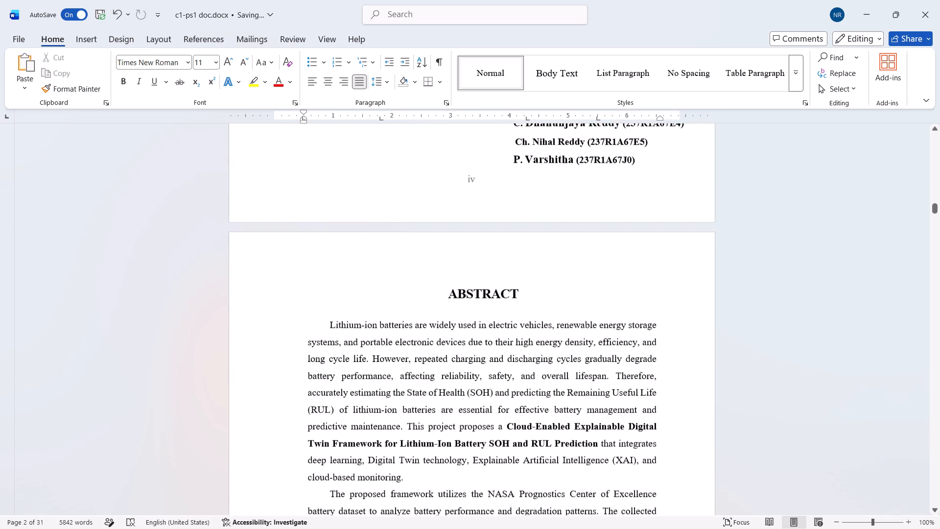
scroll(359, 306, up, 4)
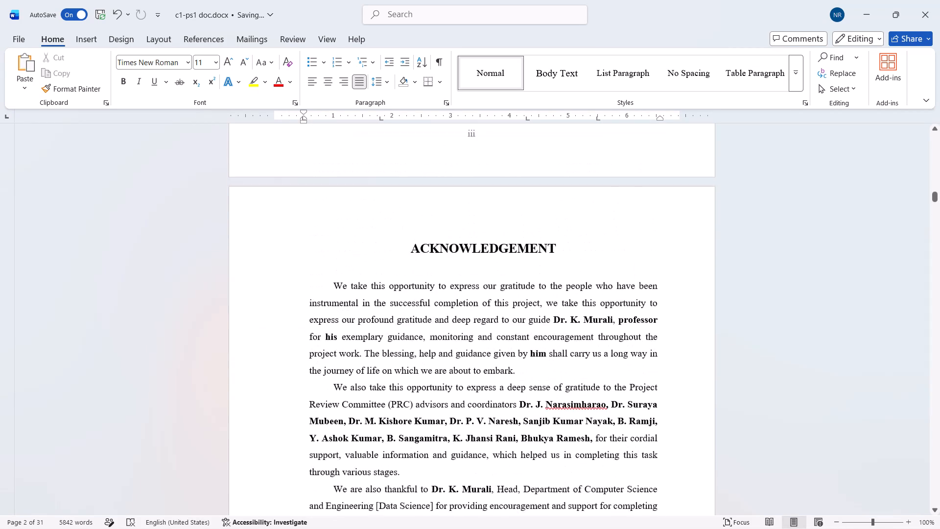
scroll(359, 306, up, 1)
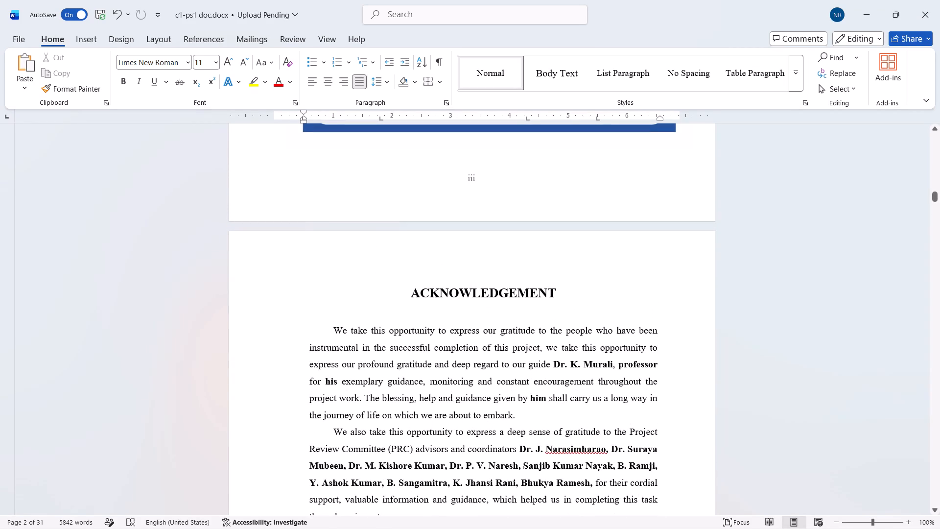
Remove the bold formatting from the word "his" in the first ACKNOWLEDGEMENT paragraph.
click(331, 381)
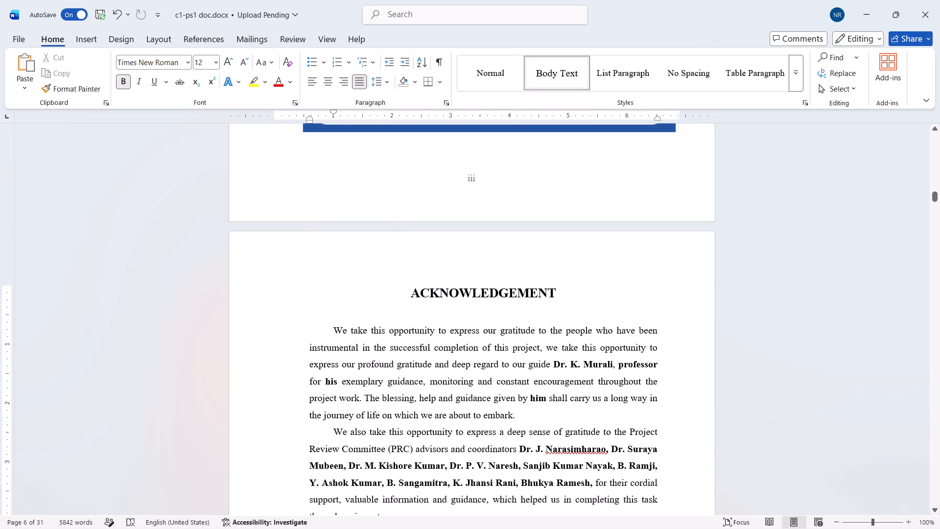
key(Left)
key(shift+Right)
key(shift+Right)
key(shift+Right)
key(ctrl+b)
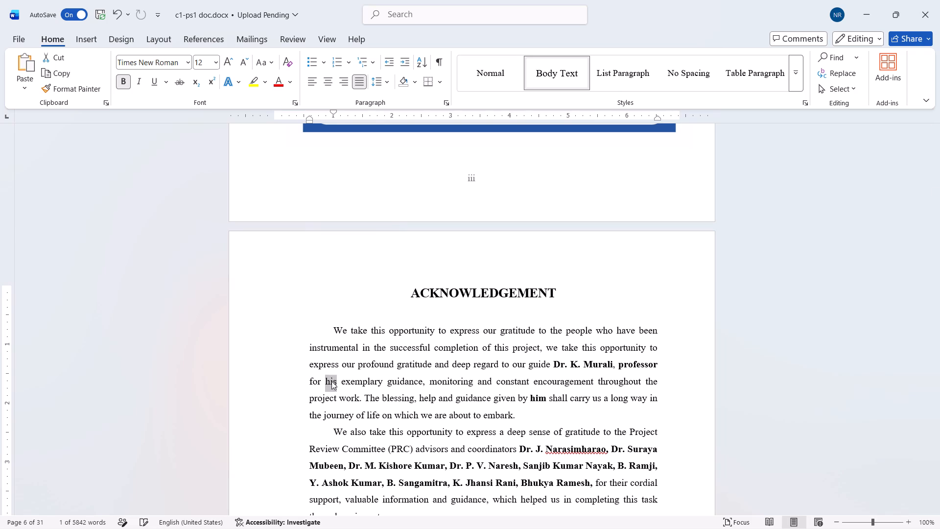
Remove the bold formatting from the word "him" in the first ACKNOWLEDGEMENT paragraph.
click(530, 402)
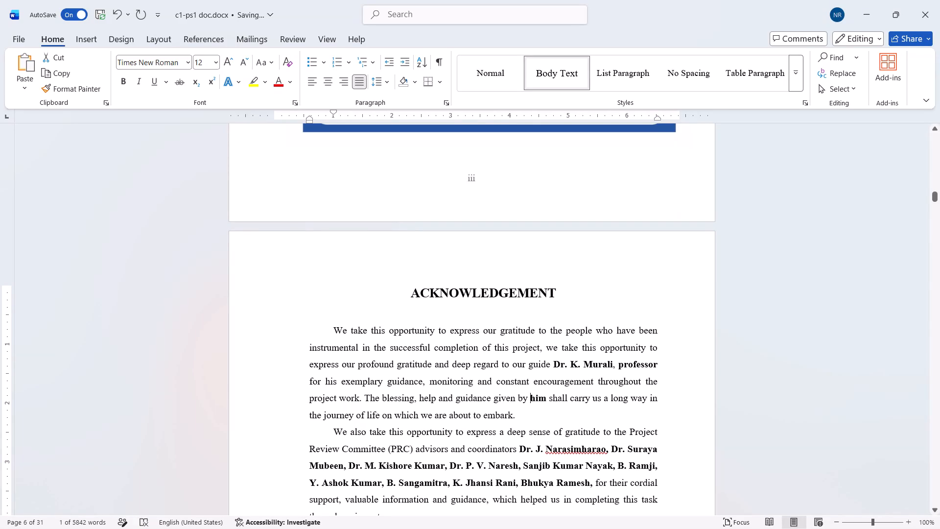
key(shift+Right)
key(shift+Right)
key(shift+Right)
key(shift+Right)
key(shift+Left)
key(ctrl+b)
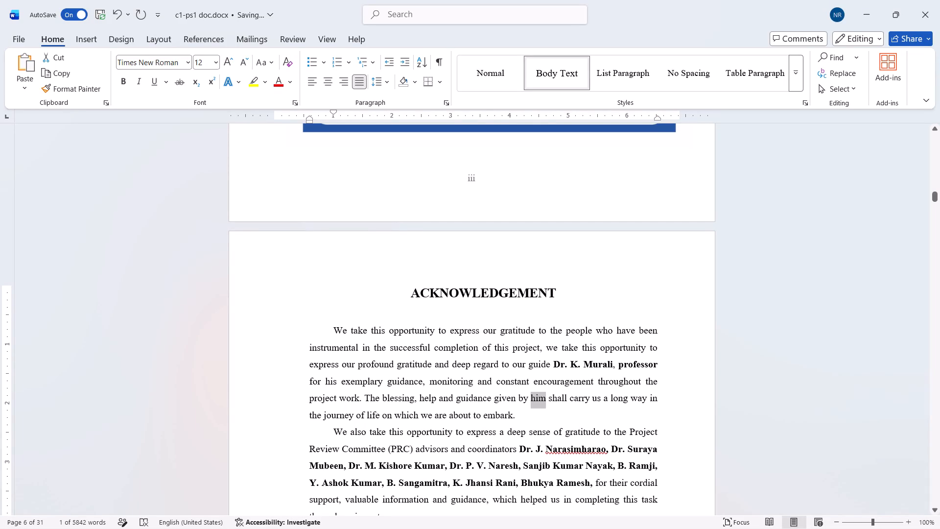
Capitalize "professor" as "Professor" after the guide's name in the first ACKNOWLEDGEMENT paragraph.
click(623, 364)
key(BackSpace)
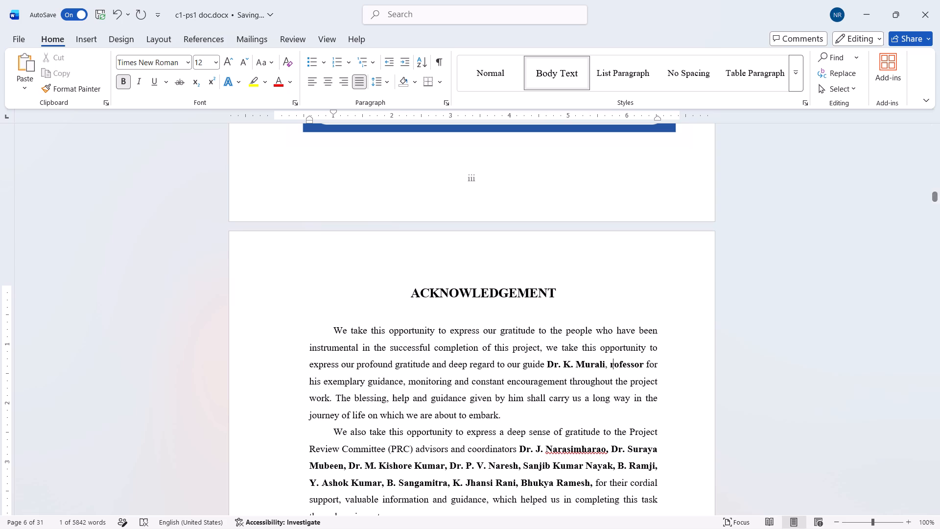
key(shift+p)
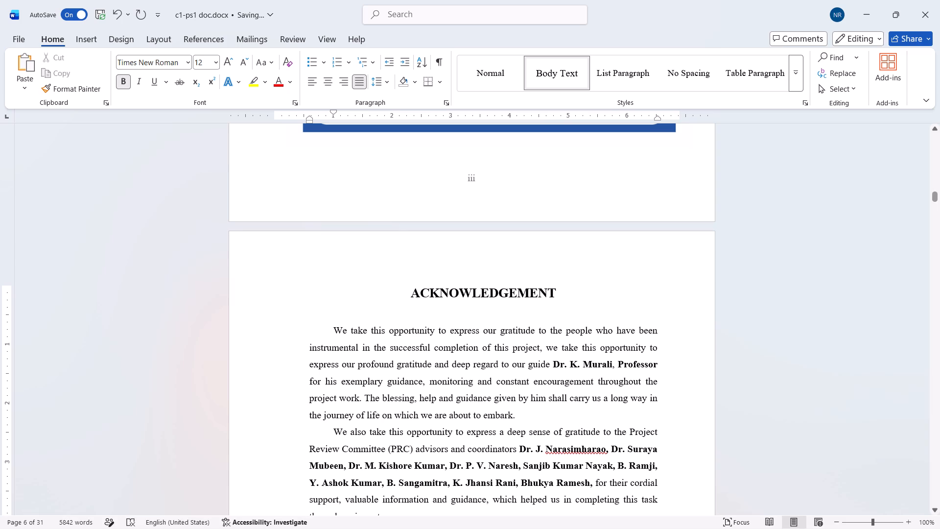
Review the rest of the front matter from the acknowledgement through the abstract and table of contents to the LIST OF FIGURES.
scroll(499, 409, down, 1)
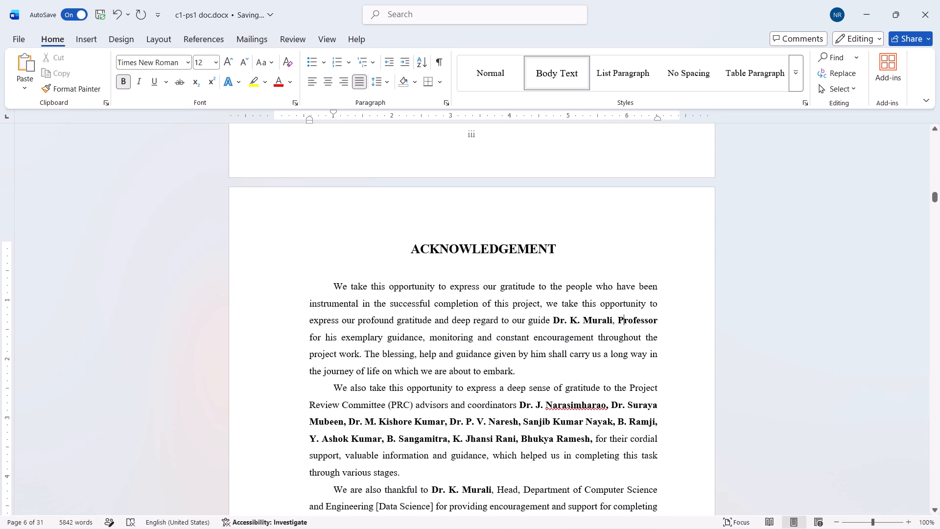
scroll(499, 409, down, 1)
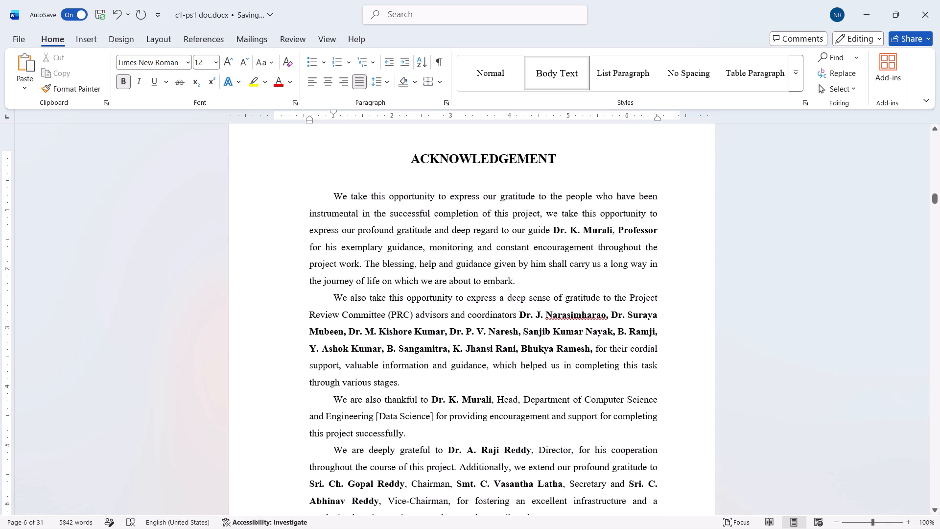
scroll(499, 409, down, 1)
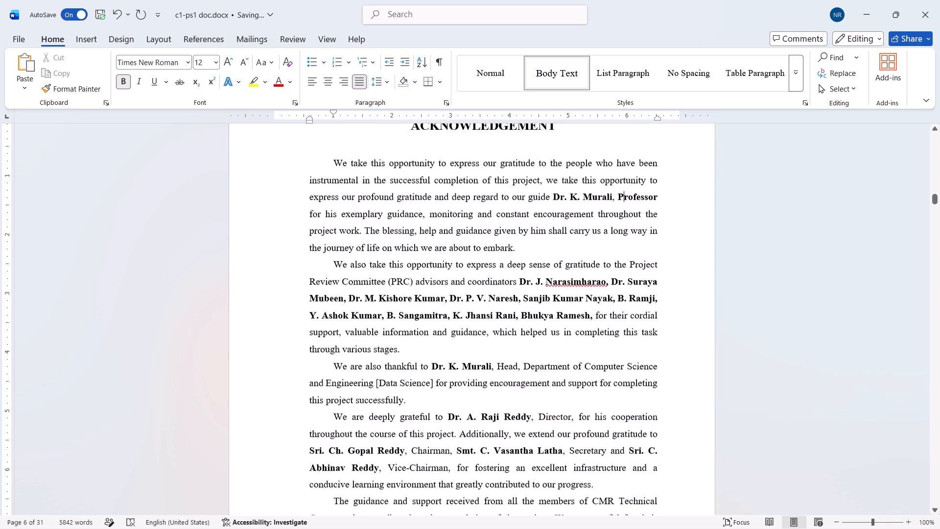
scroll(499, 409, down, 3)
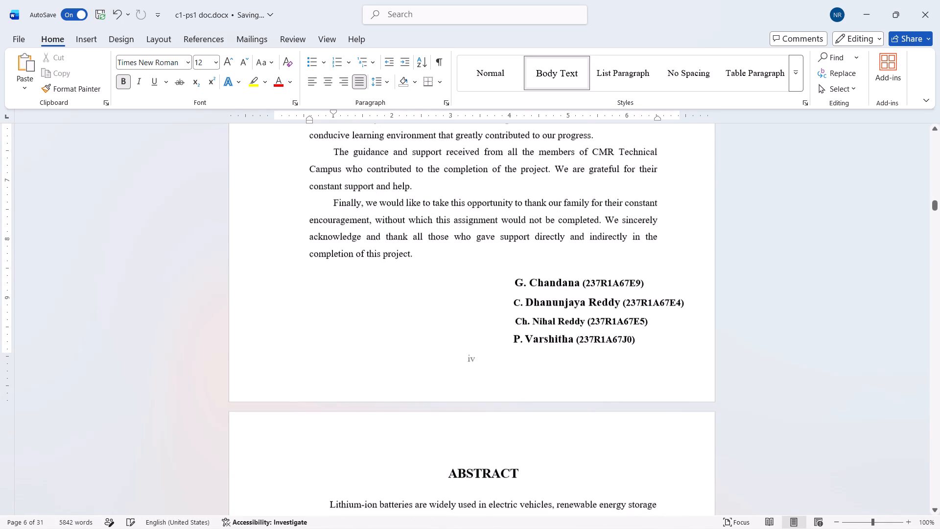
scroll(499, 409, down, 4)
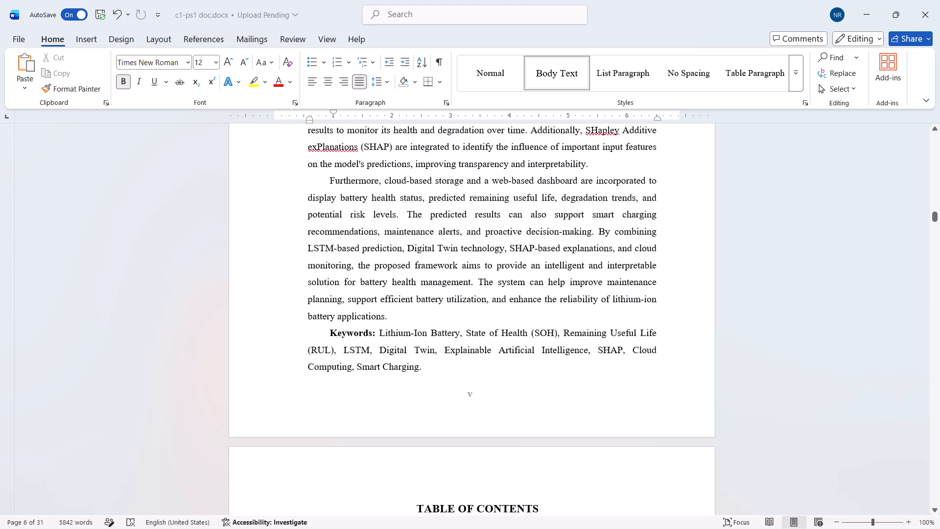
scroll(499, 409, down, 4)
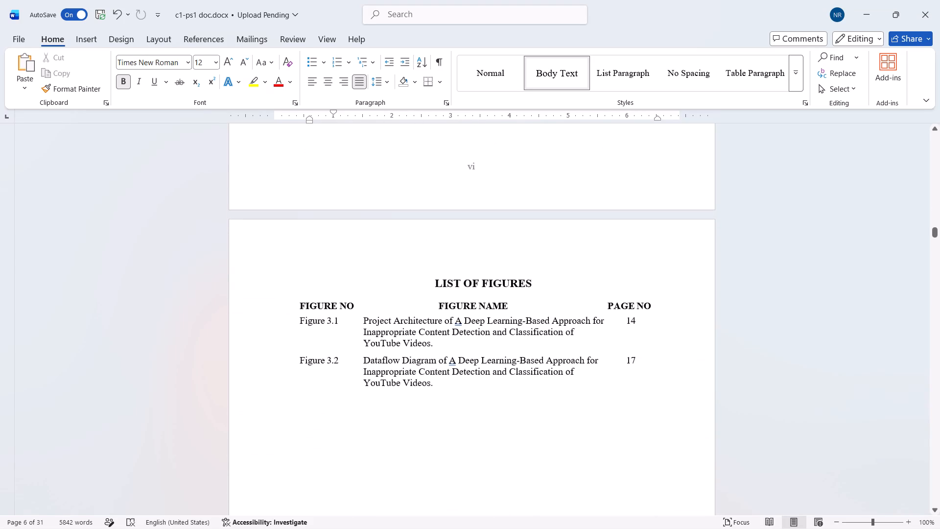
scroll(499, 409, down, 3)
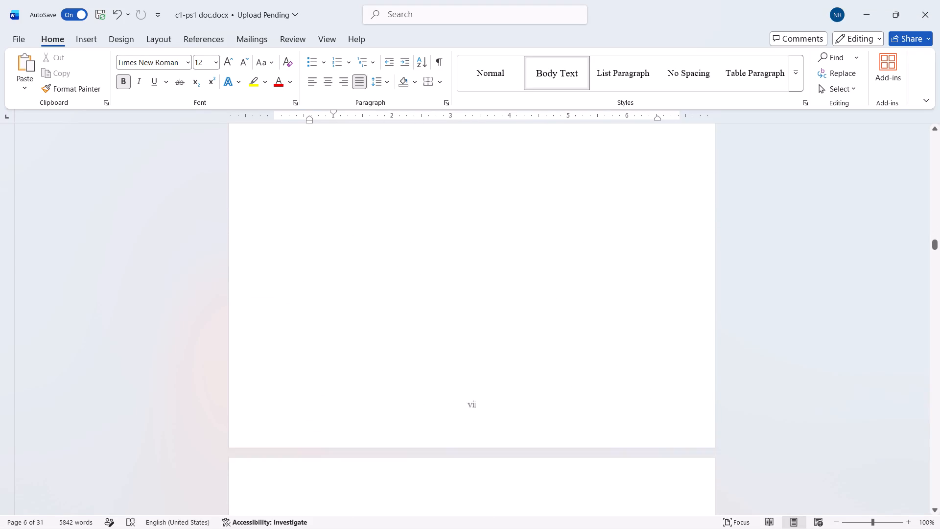
scroll(499, 409, down, 1)
scroll(499, 409, up, 7)
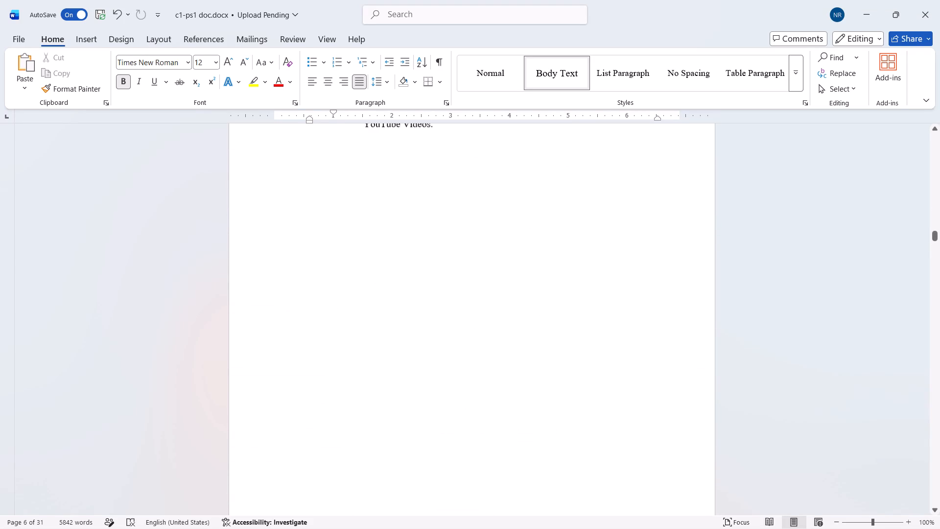
scroll(499, 409, up, 1)
scroll(499, 409, down, 3)
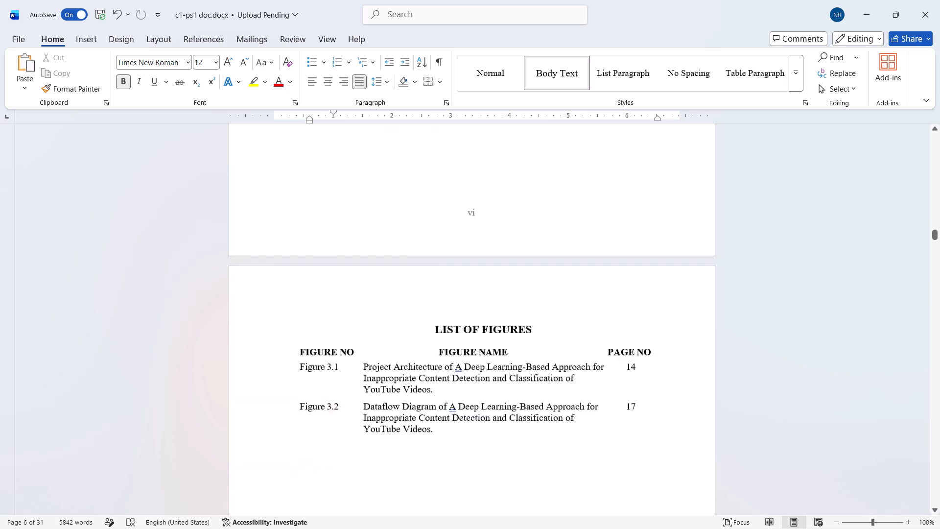
Review the introduction chapter, including the PROJECT PURPOSE and PROJECT FEATURES sections and their page numbering.
scroll(499, 409, down, 4)
scroll(499, 409, up, 1)
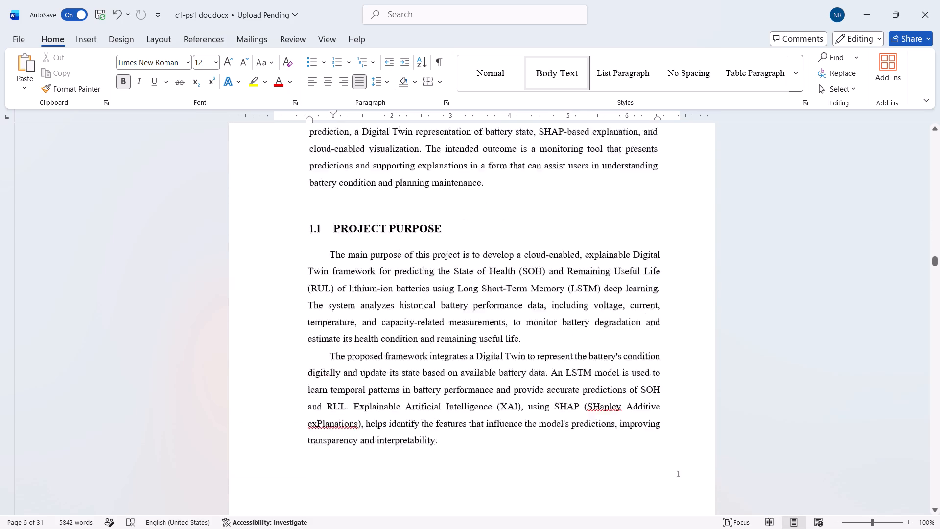
scroll(499, 409, up, 1)
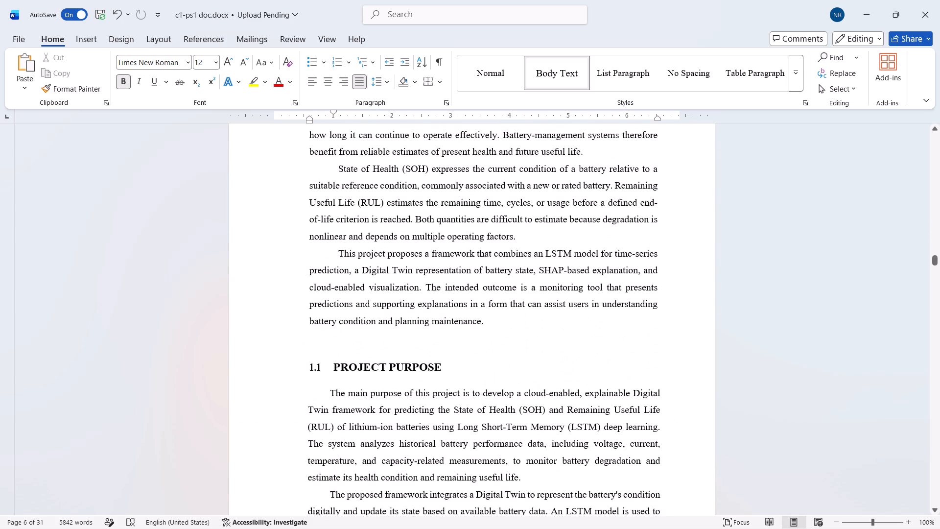
scroll(499, 409, down, 1)
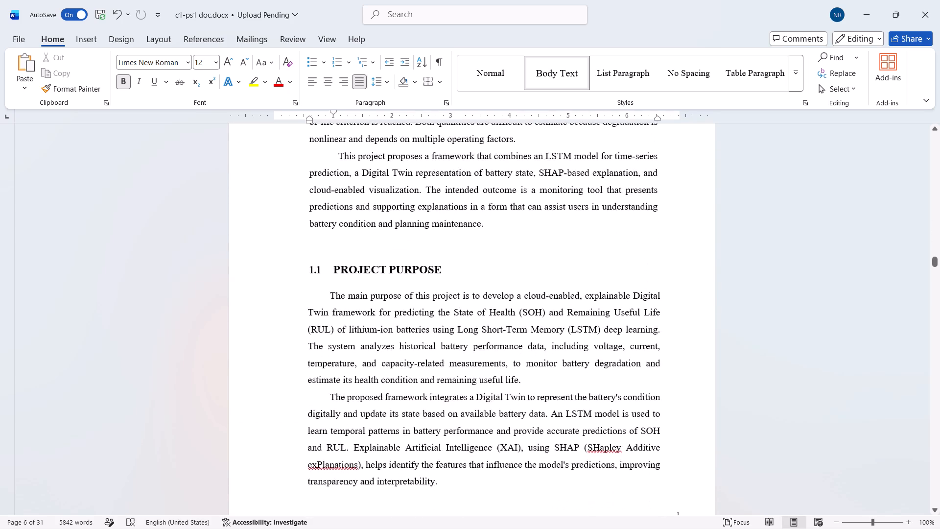
scroll(499, 409, down, 4)
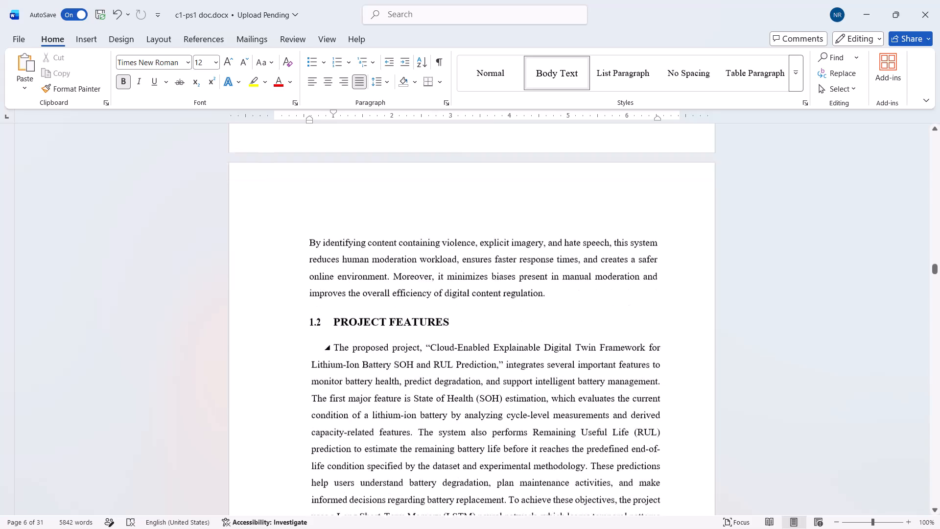
scroll(499, 409, down, 4)
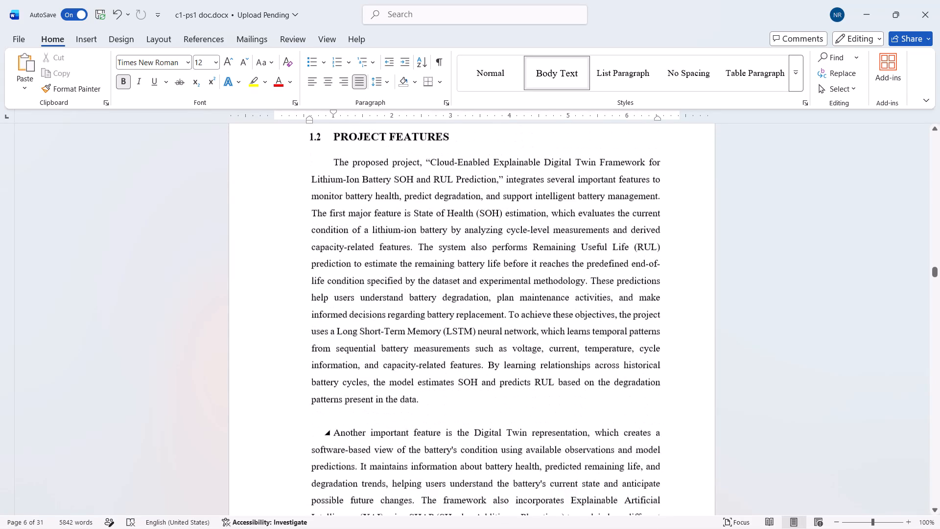
scroll(499, 409, down, 4)
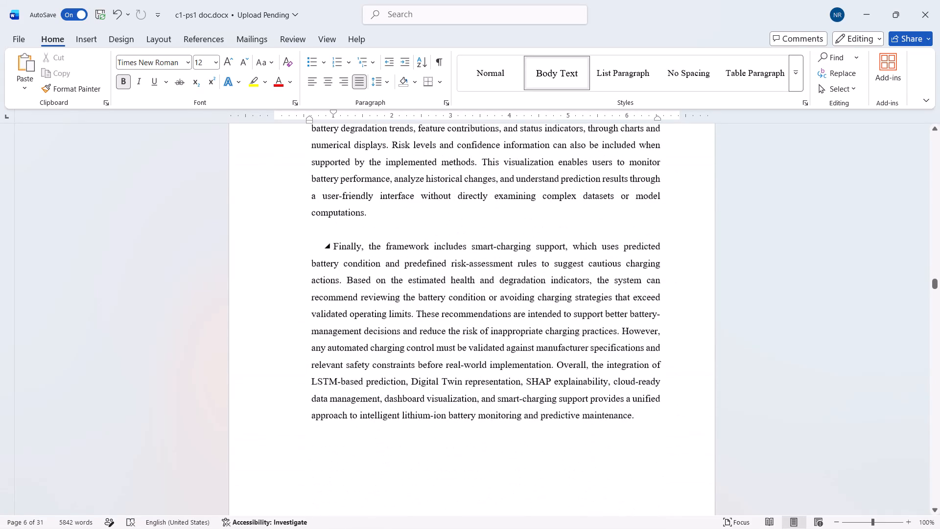
Review the LITERATURE REVIEW title page and chapter text, checking paragraph layout and footers.
scroll(499, 409, down, 4)
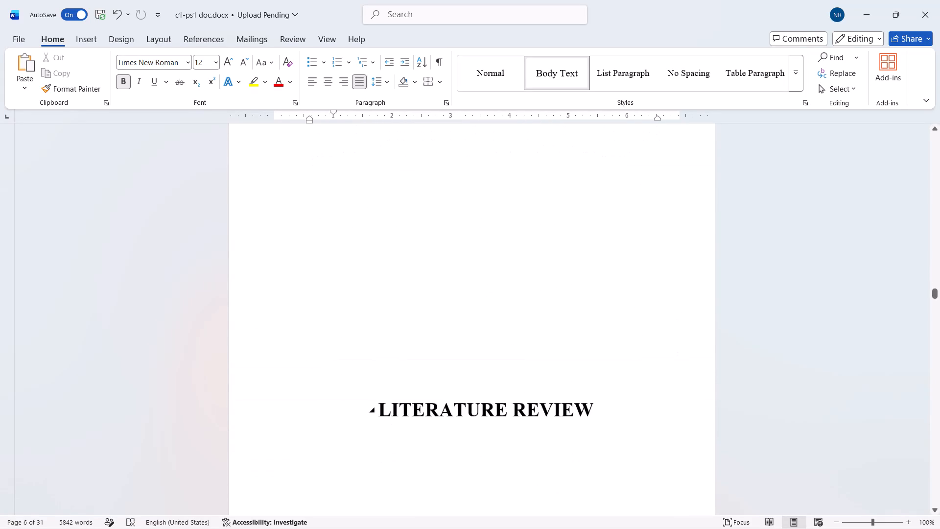
scroll(499, 409, down, 2)
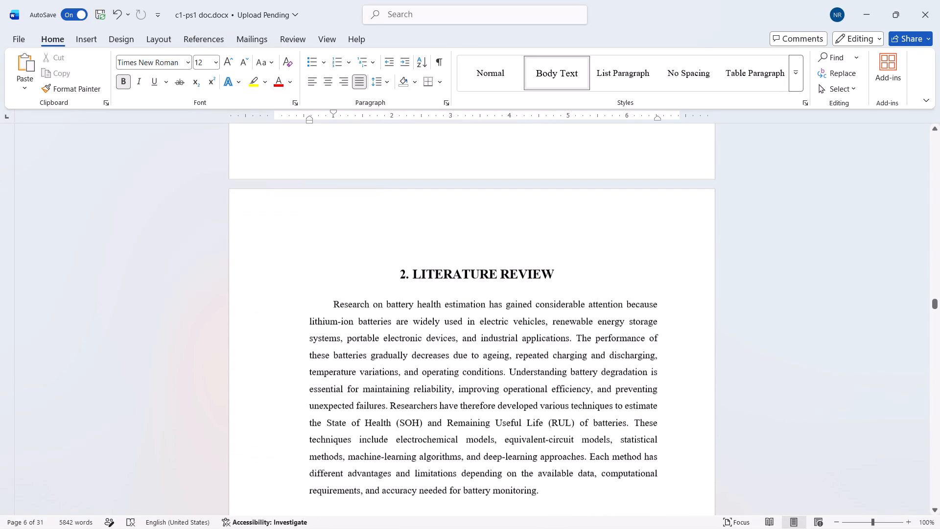
scroll(499, 409, down, 3)
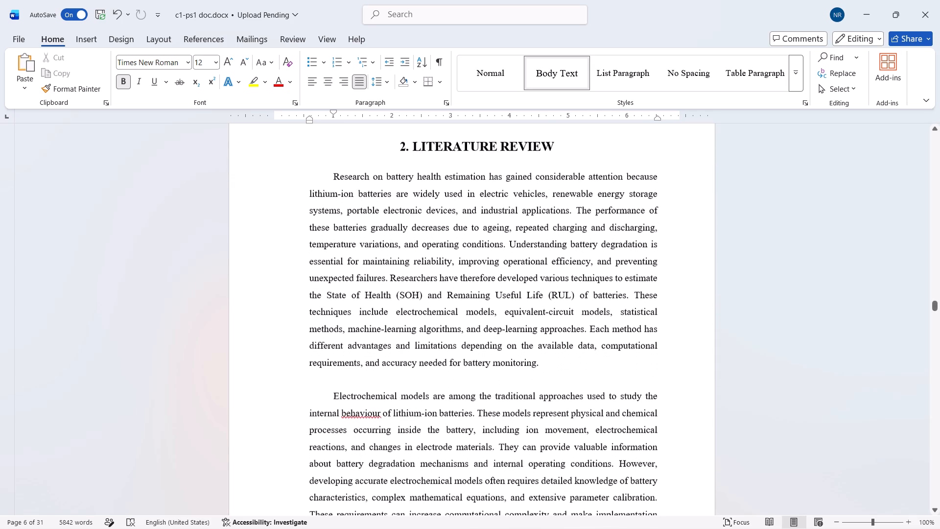
scroll(499, 409, down, 2)
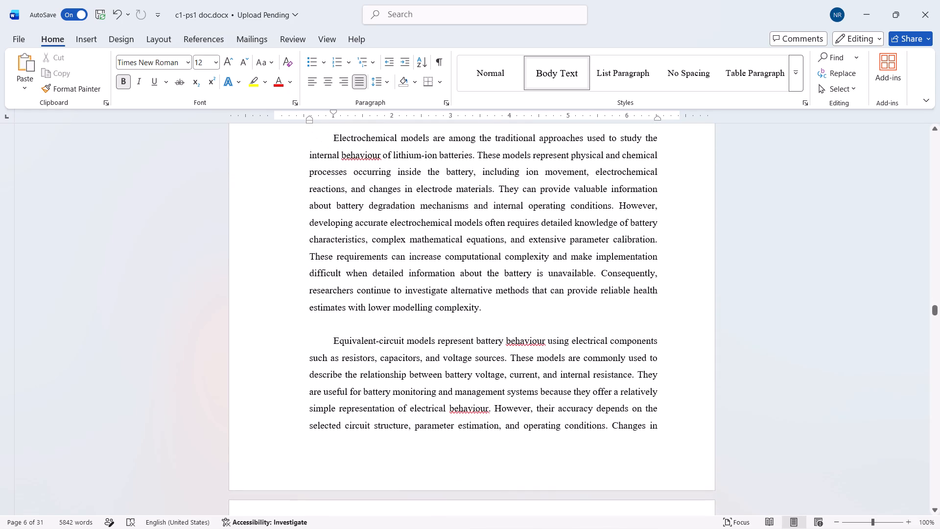
scroll(499, 409, down, 3)
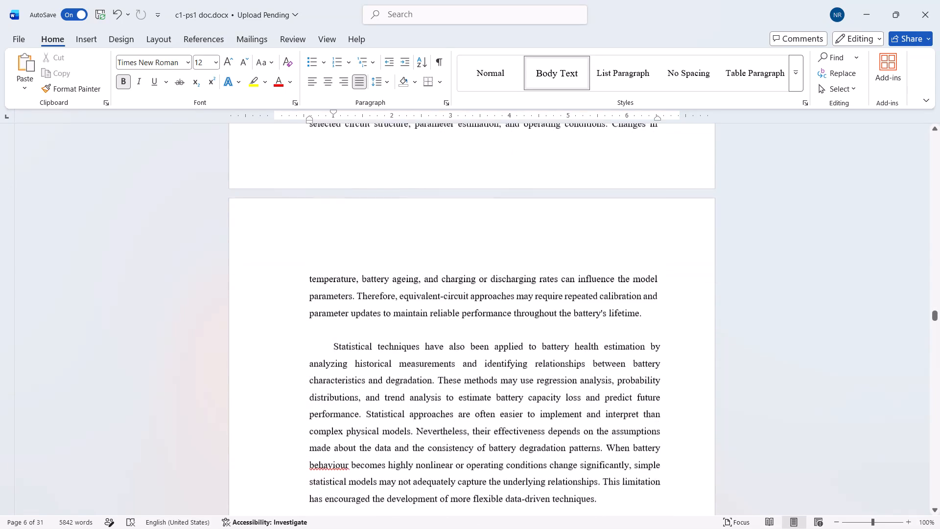
scroll(499, 409, down, 3)
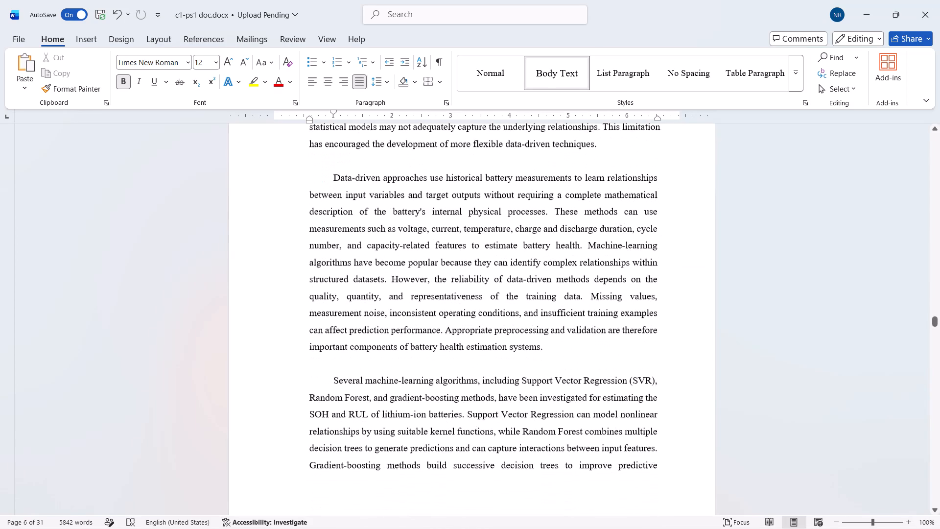
scroll(499, 409, down, 3)
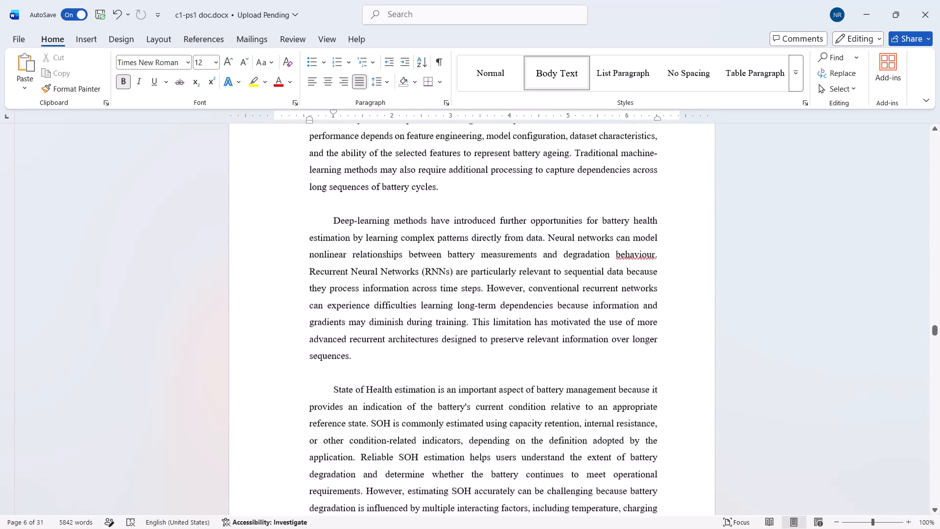
scroll(499, 409, down, 2)
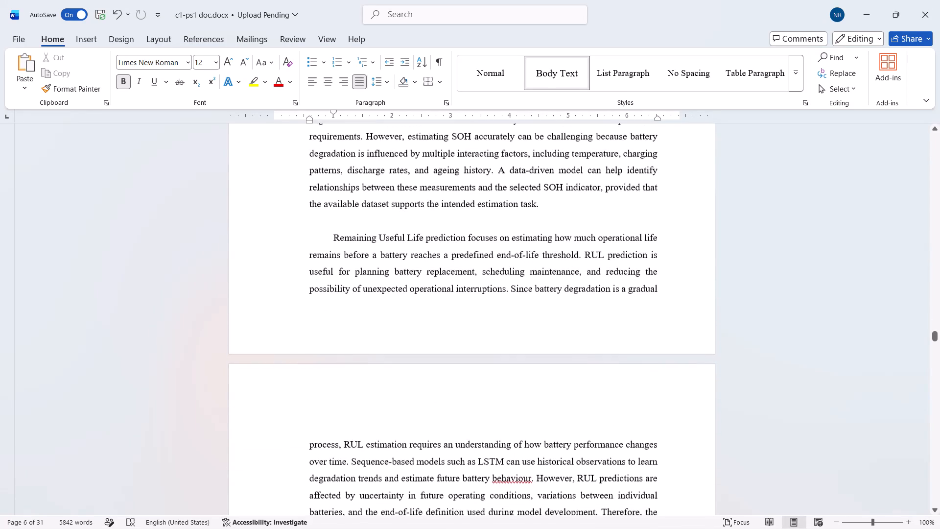
scroll(499, 409, down, 3)
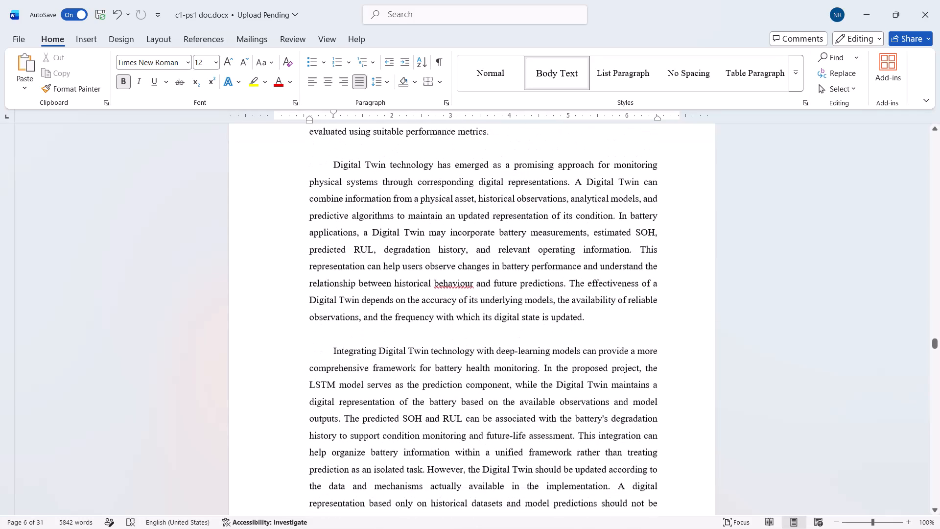
scroll(499, 409, down, 3)
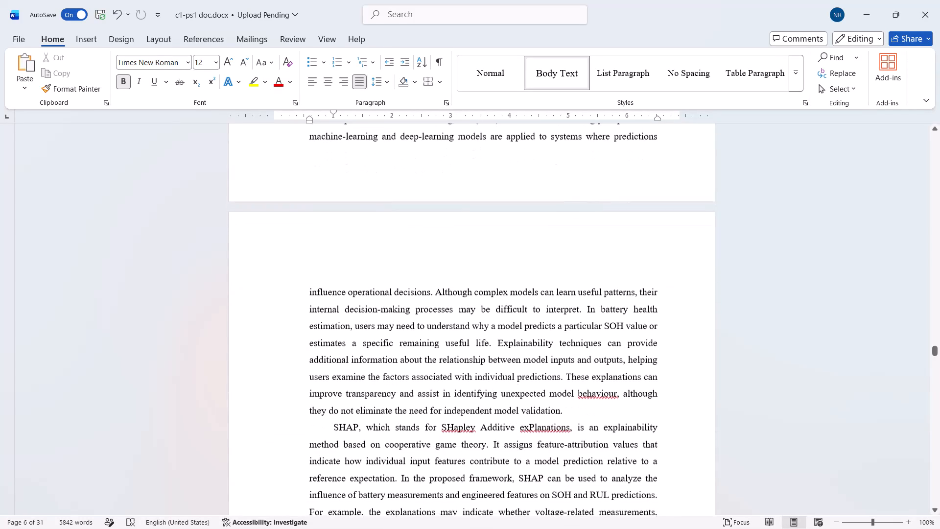
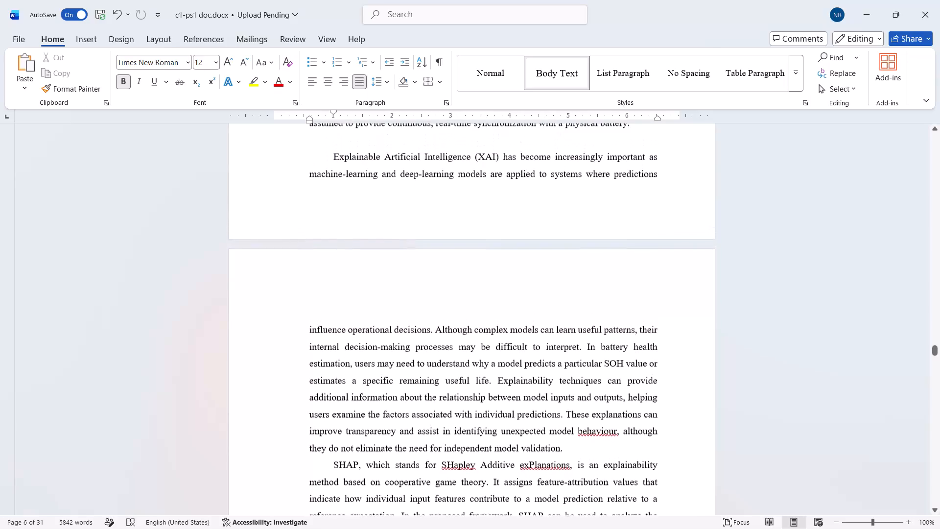
Recheck the literature review chapter backwards from the Explainable Artificial Intelligence paragraph to the electrochemical models text, examining paragraph spacing and page breaks.
scroll(499, 409, up, 1)
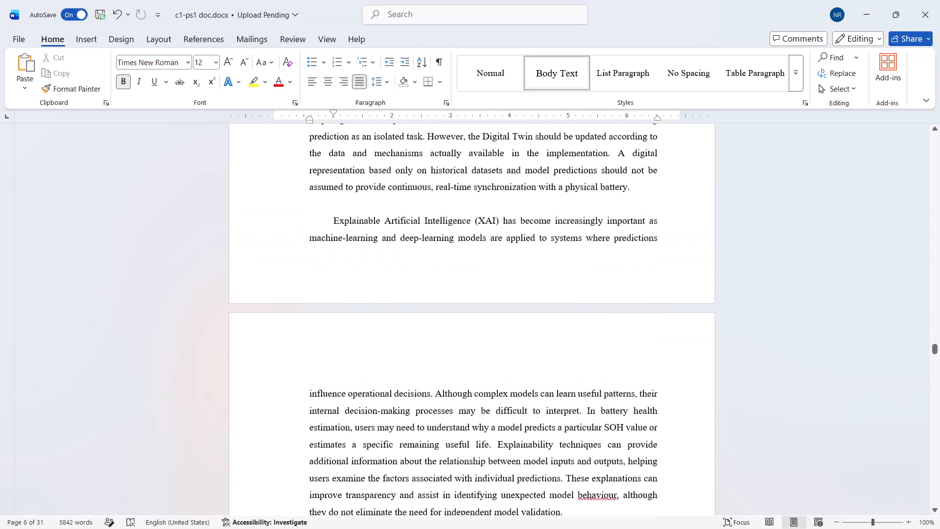
scroll(499, 409, up, 2)
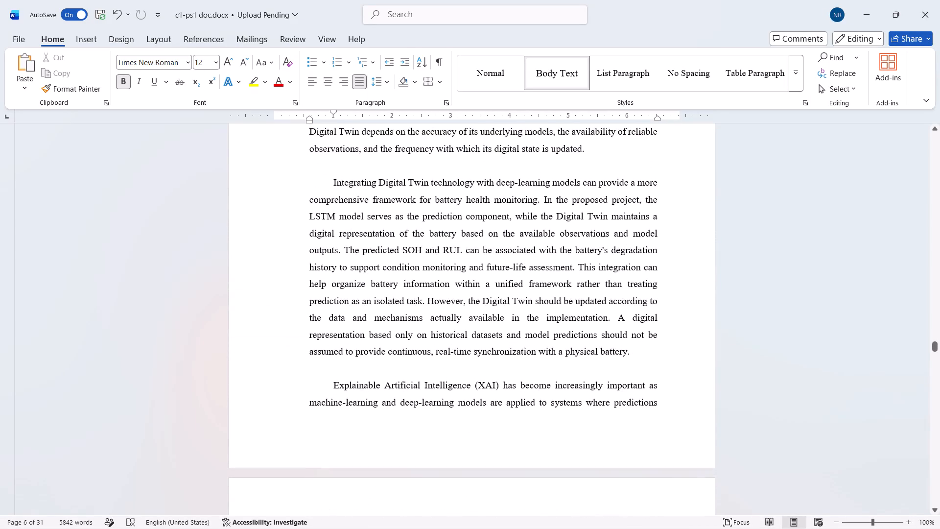
scroll(499, 409, up, 2)
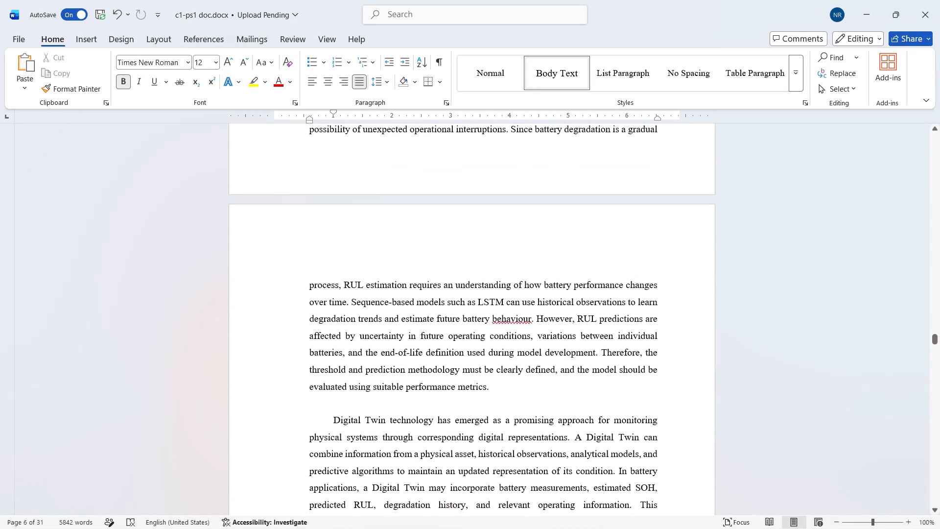
scroll(499, 409, up, 2)
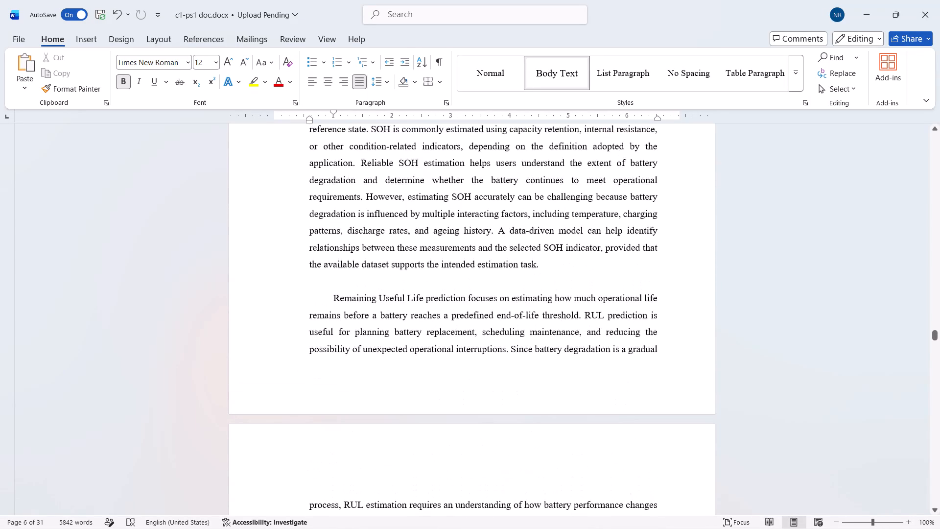
scroll(499, 409, up, 3)
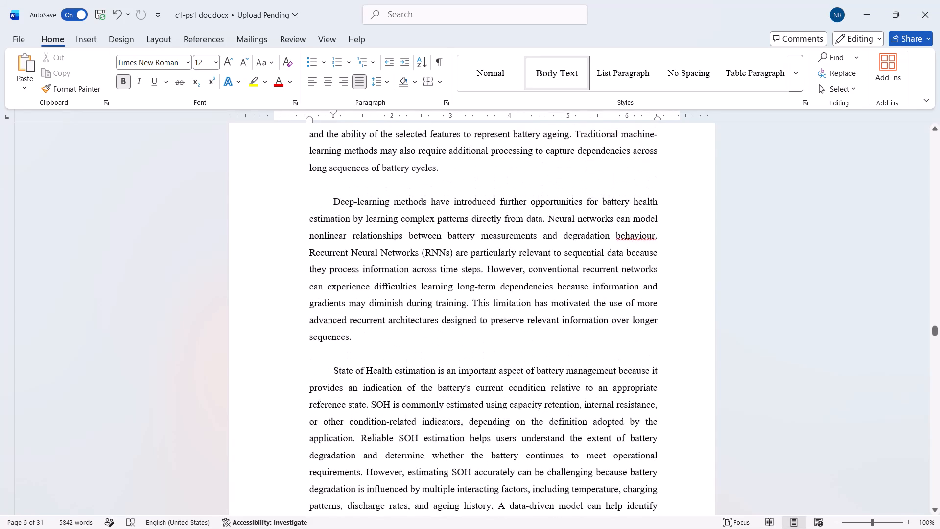
scroll(499, 409, up, 4)
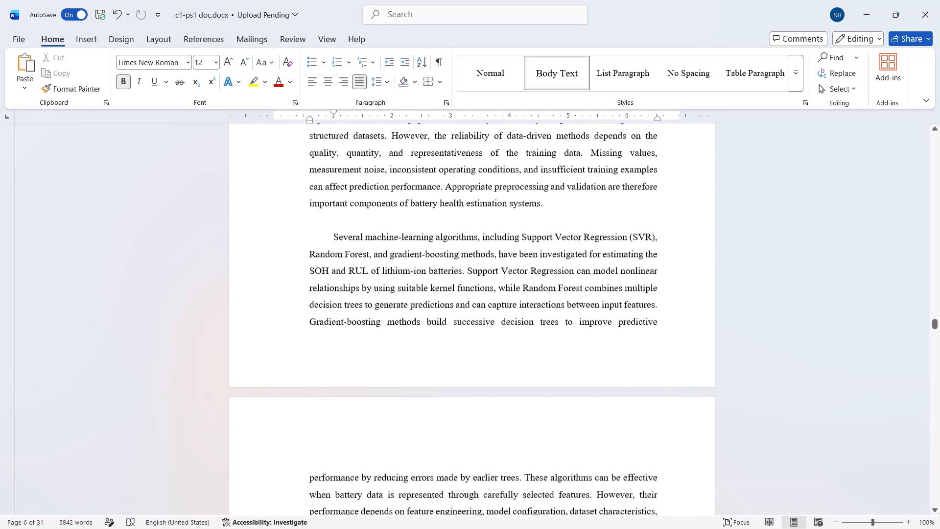
scroll(499, 409, up, 3)
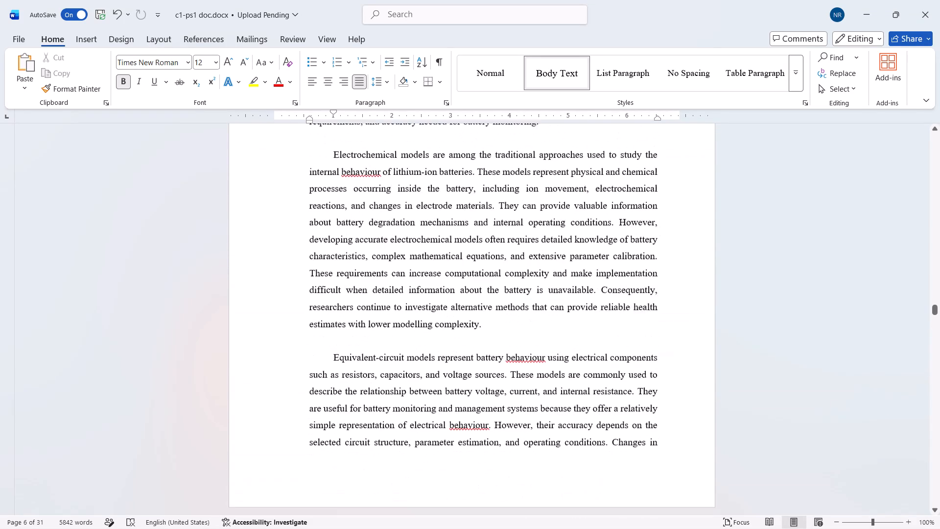
scroll(499, 409, up, 2)
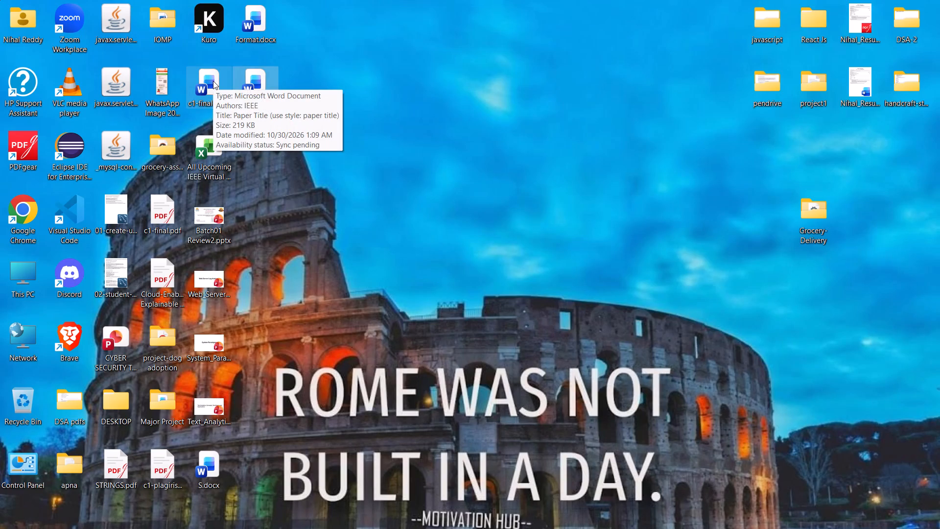
Open c1-final.pdf from the desktop in PDFgear and examine the paper from its abstract to the LITERATURE REVIEW and PROPOSED METHODOLOGY sections.
double_click(175, 220)
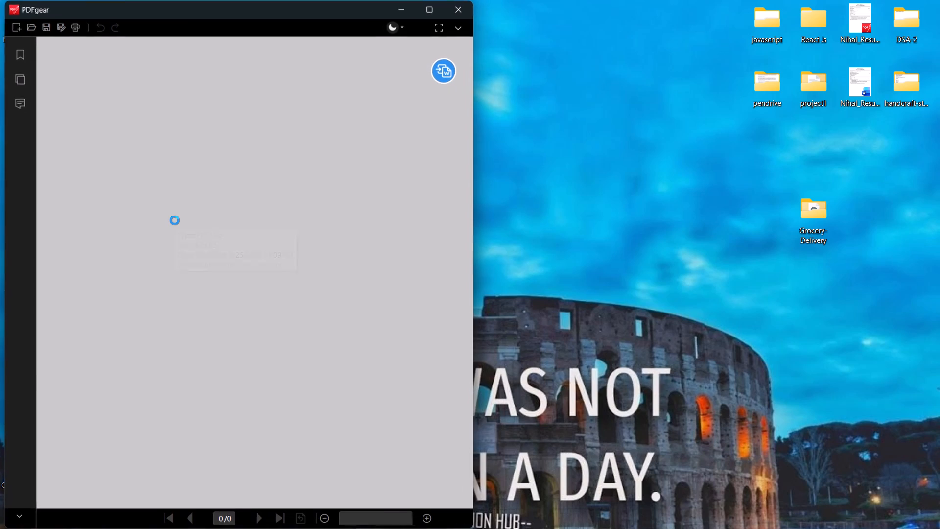
click(436, 6)
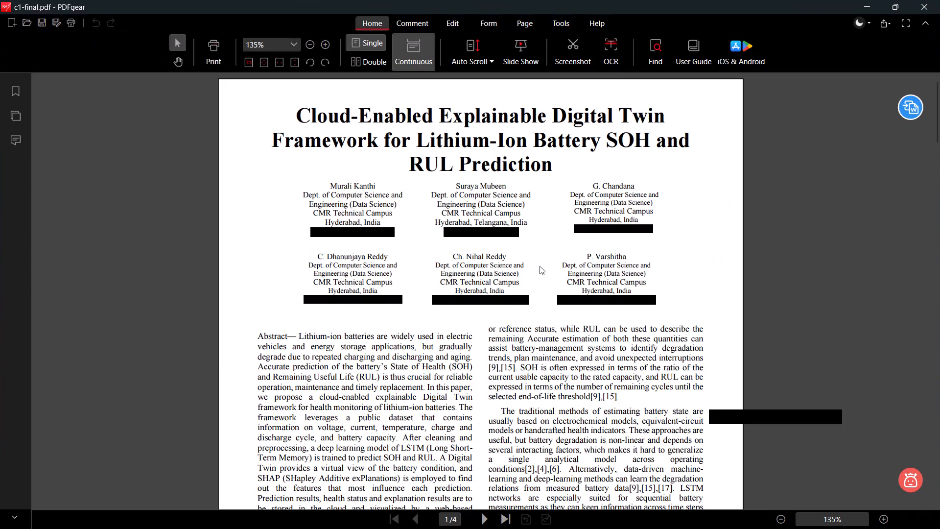
ctrl+scroll(540, 266, up, 4)
scroll(540, 266, down, 2)
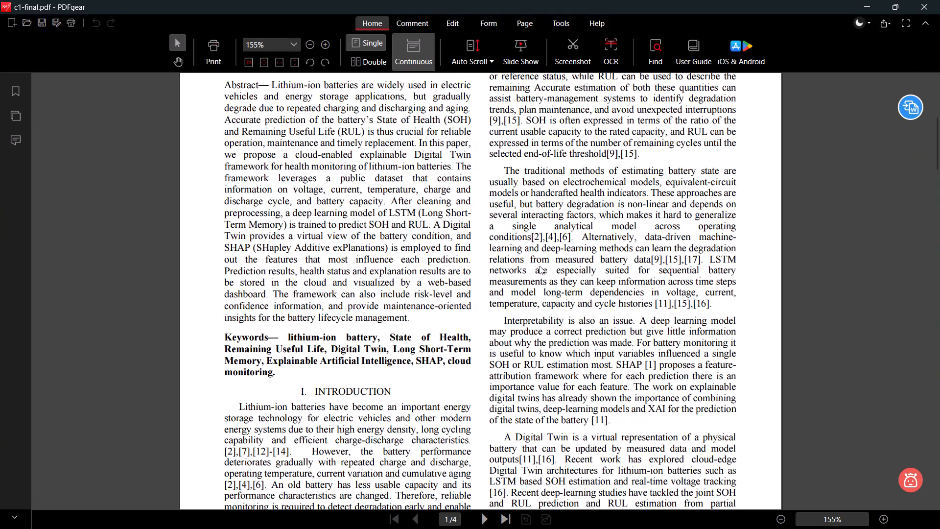
scroll(540, 266, down, 5)
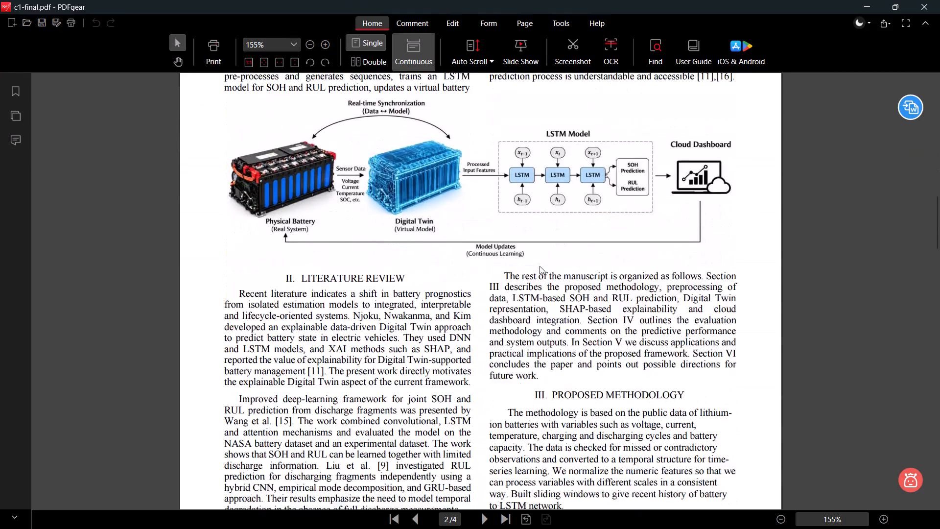
scroll(540, 266, down, 1)
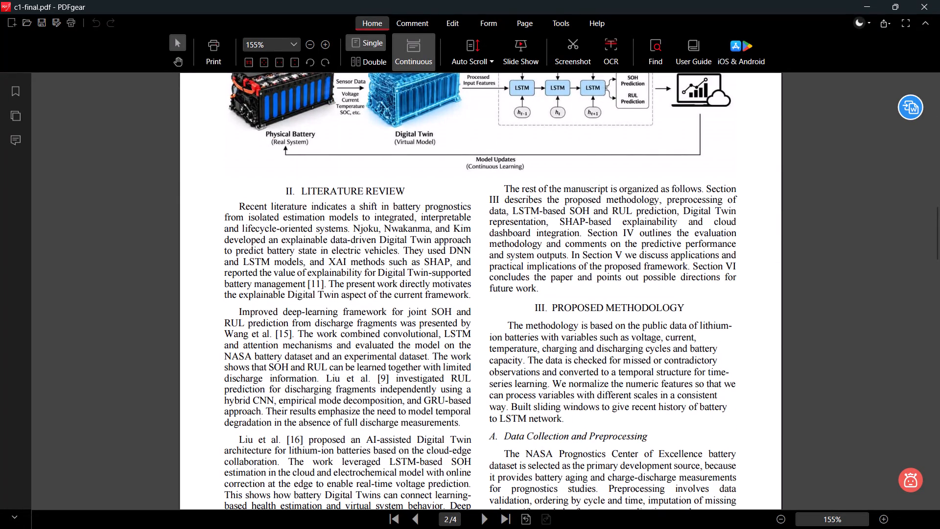
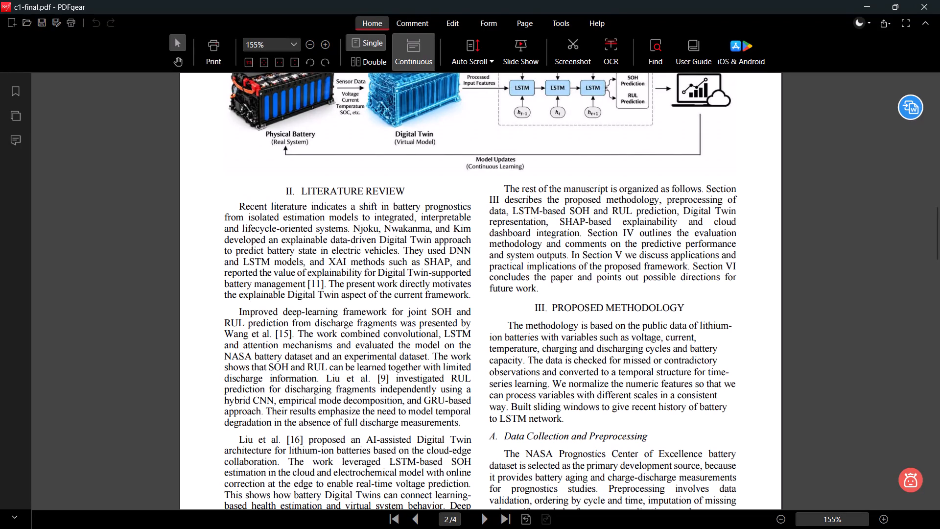
Return to c1-ps1 doc.docx in Word and examine the literature review's paragraph spacing and page breaks from the battery health estimation text to the SHAP paragraph.
click(870, 8)
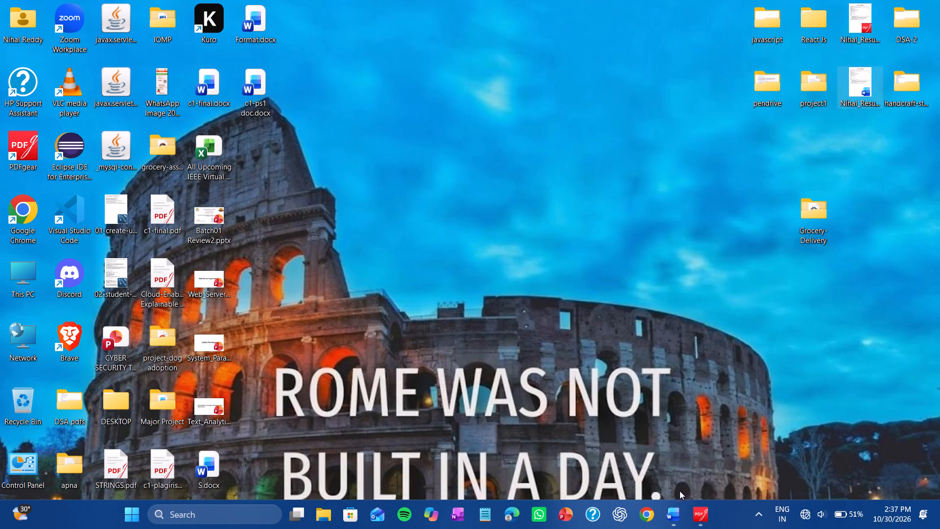
click(675, 505)
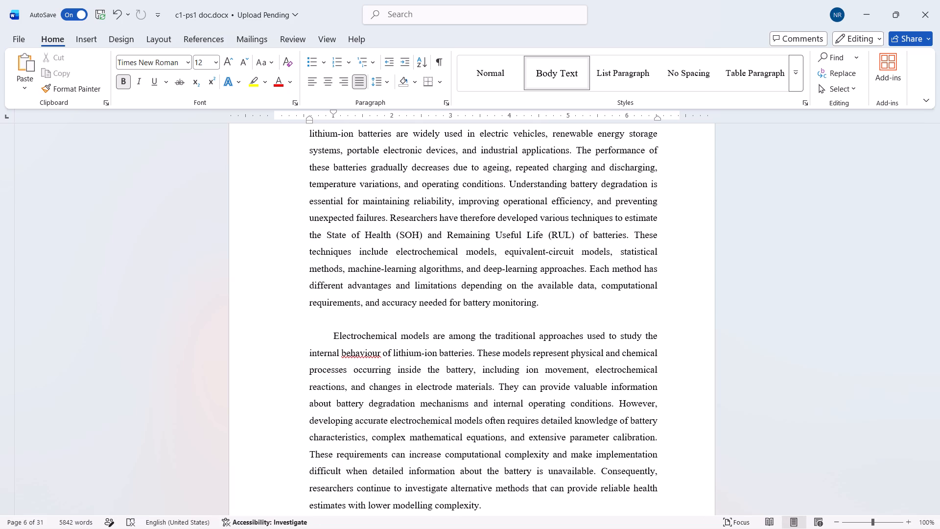
scroll(617, 411, up, 2)
scroll(617, 411, down, 1)
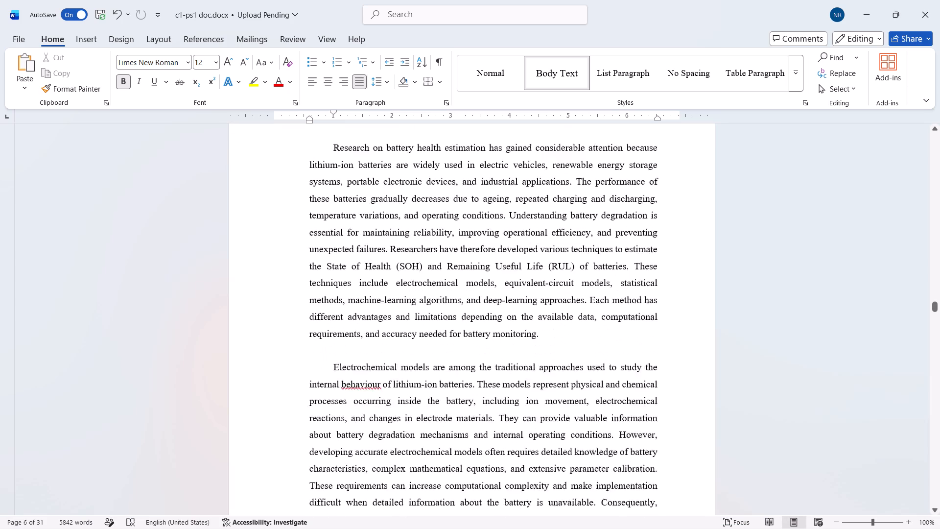
scroll(617, 411, down, 3)
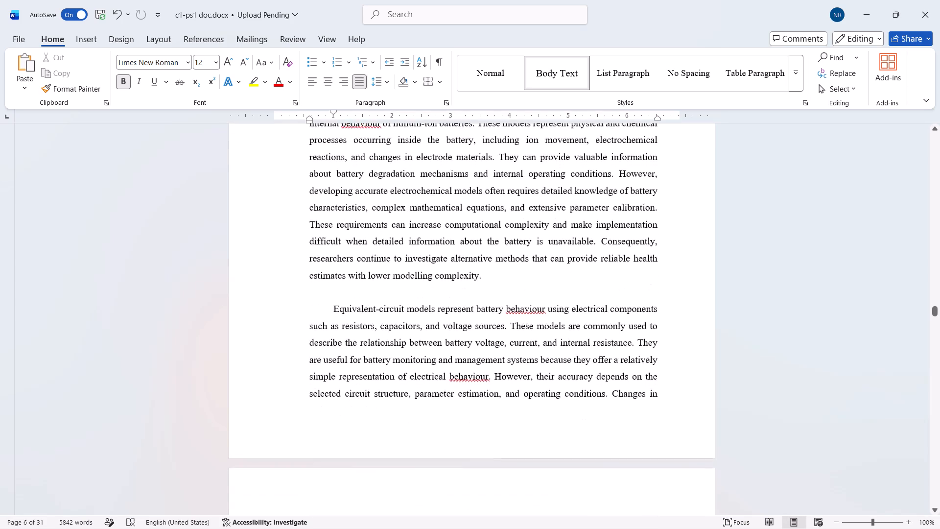
scroll(617, 411, down, 2)
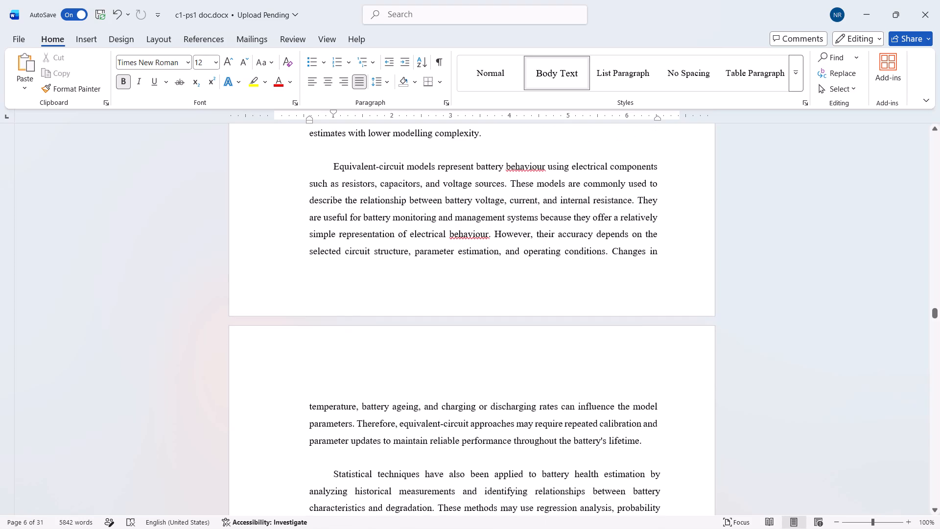
scroll(617, 411, down, 3)
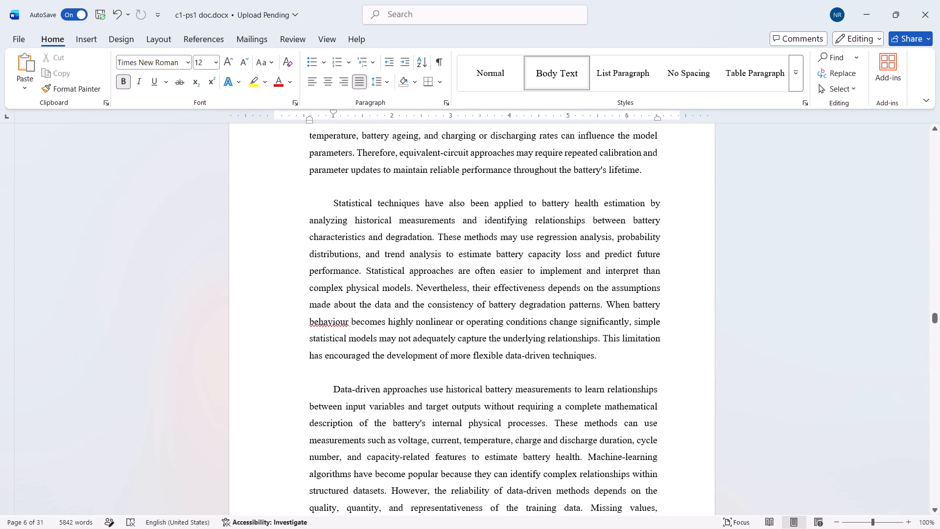
scroll(617, 411, down, 4)
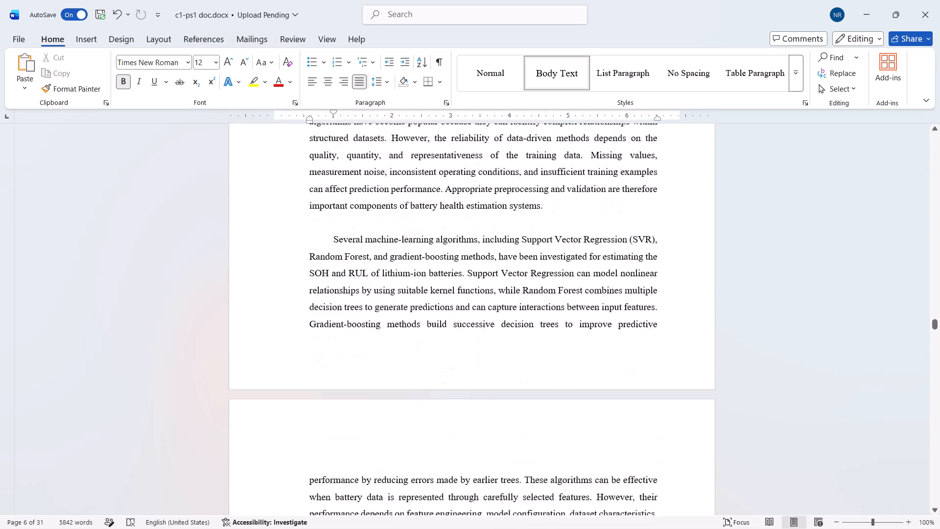
scroll(617, 411, down, 4)
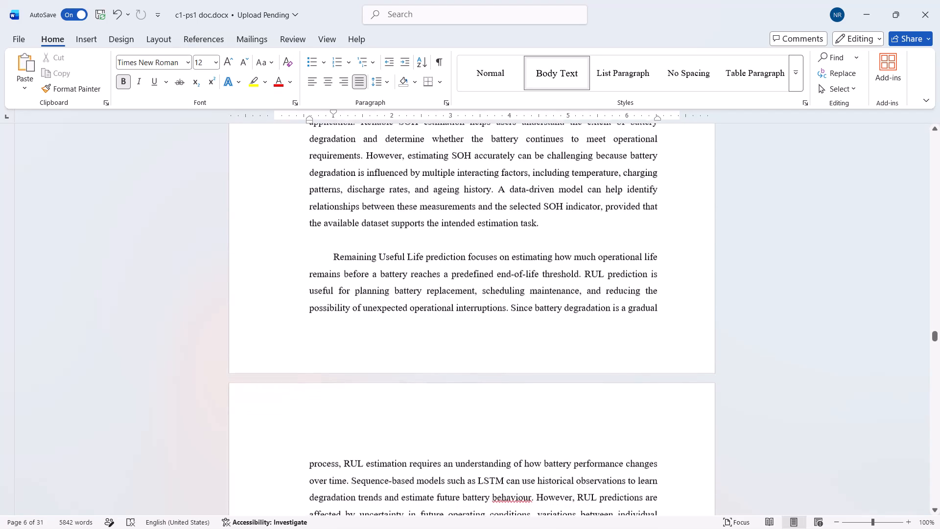
scroll(617, 411, down, 5)
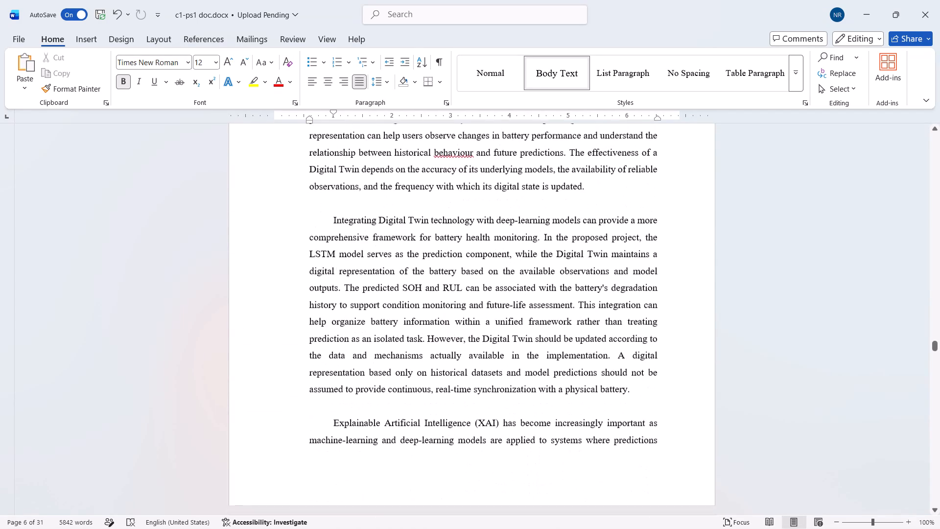
scroll(617, 411, down, 2)
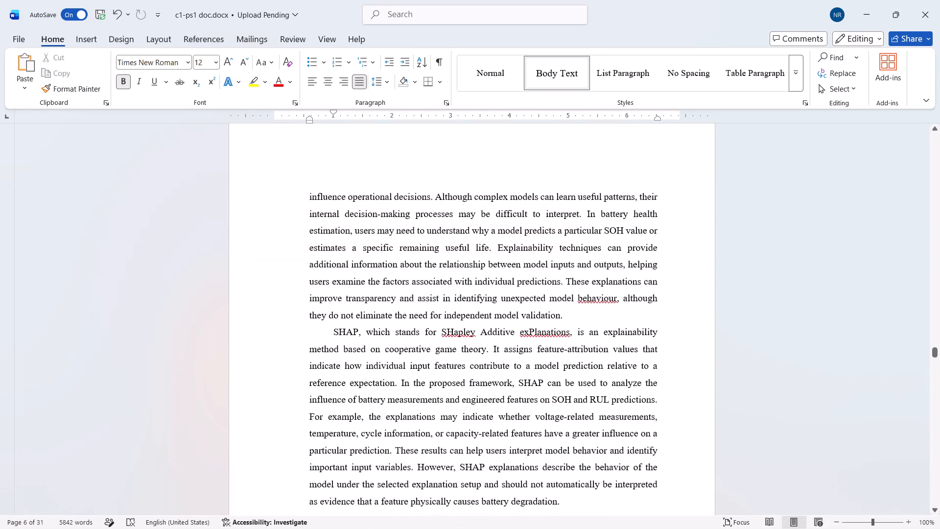
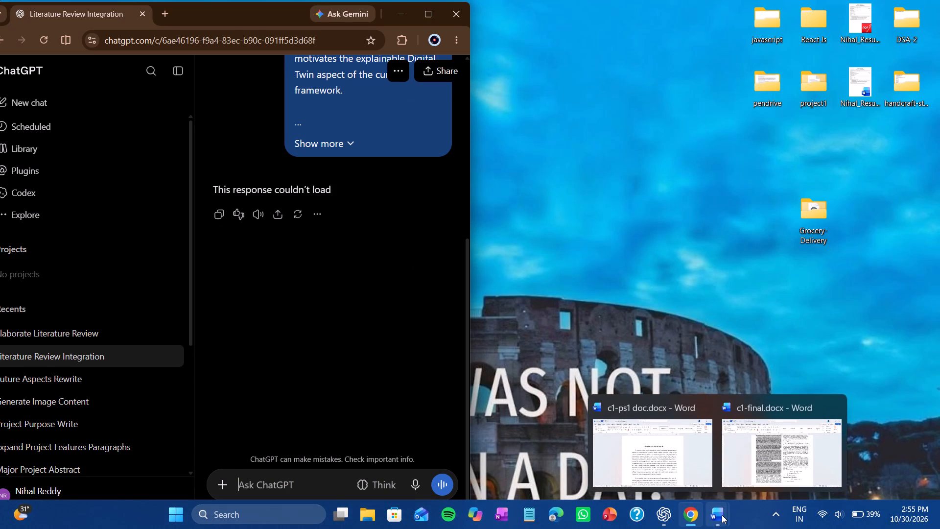
click(687, 462)
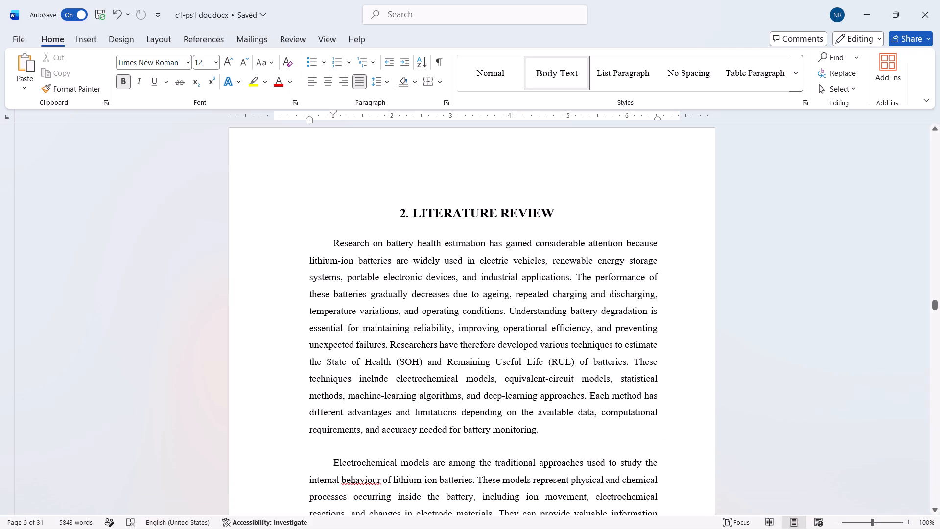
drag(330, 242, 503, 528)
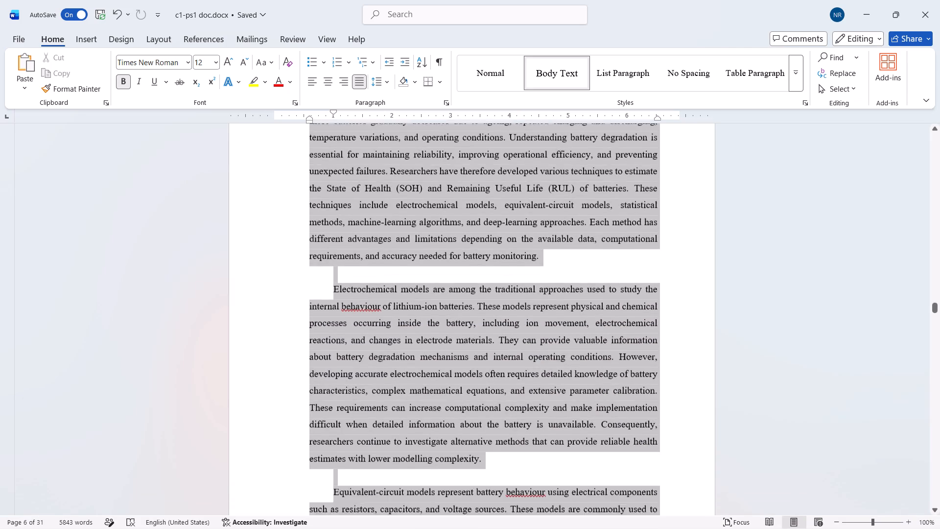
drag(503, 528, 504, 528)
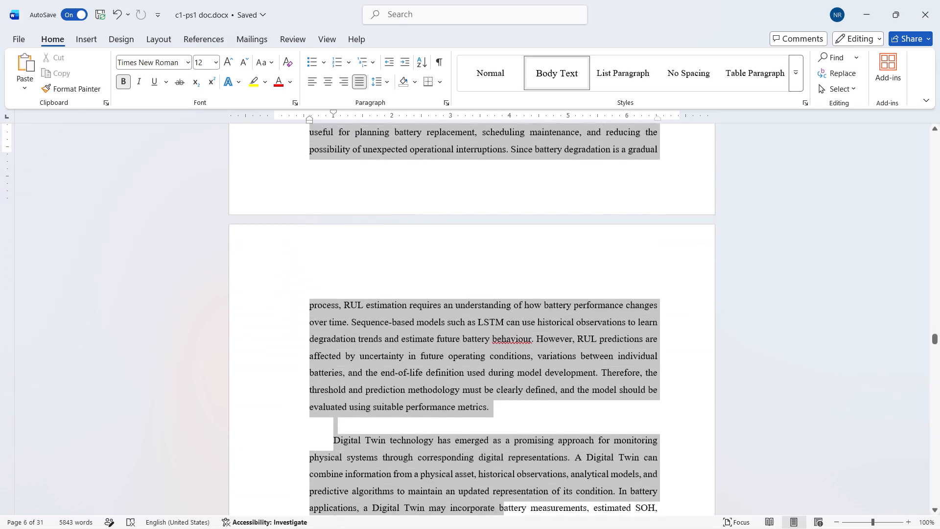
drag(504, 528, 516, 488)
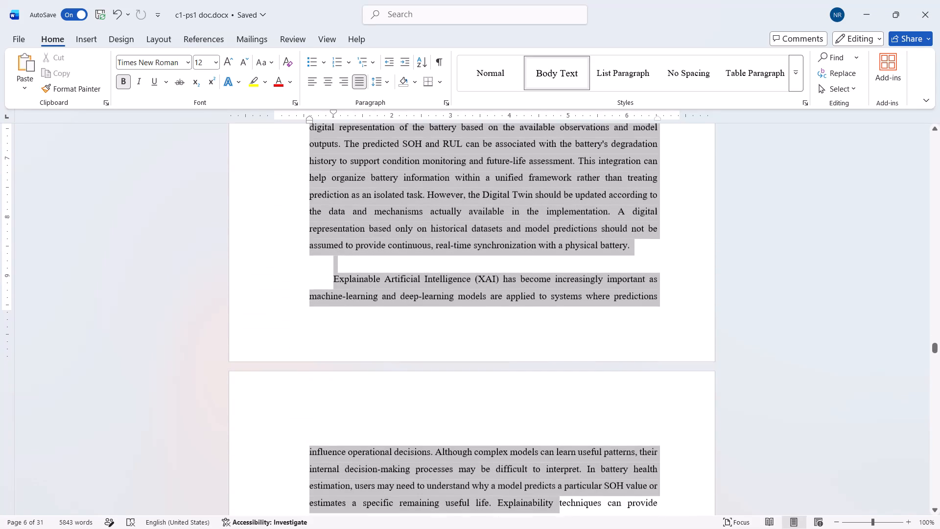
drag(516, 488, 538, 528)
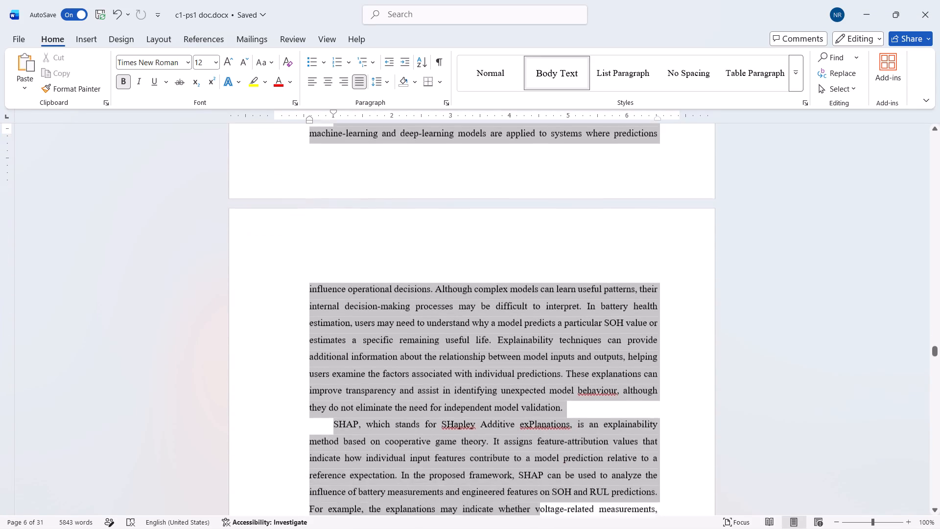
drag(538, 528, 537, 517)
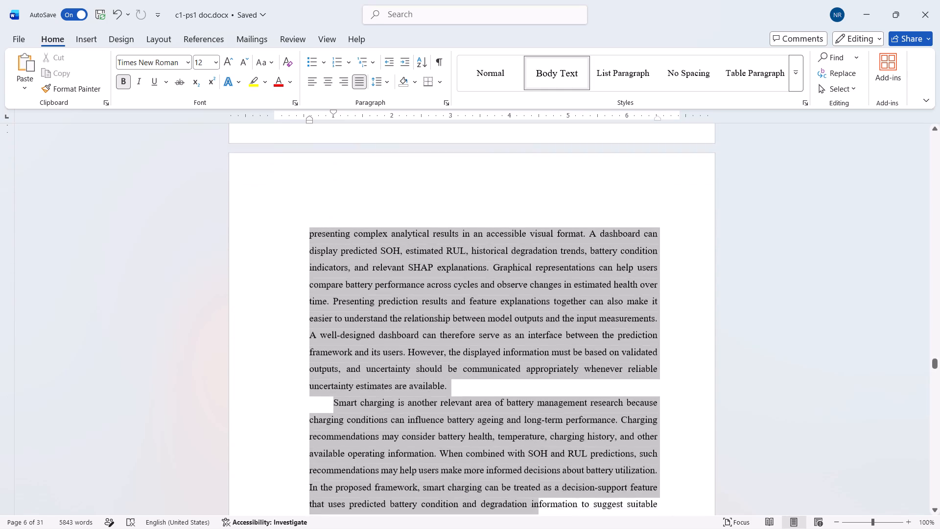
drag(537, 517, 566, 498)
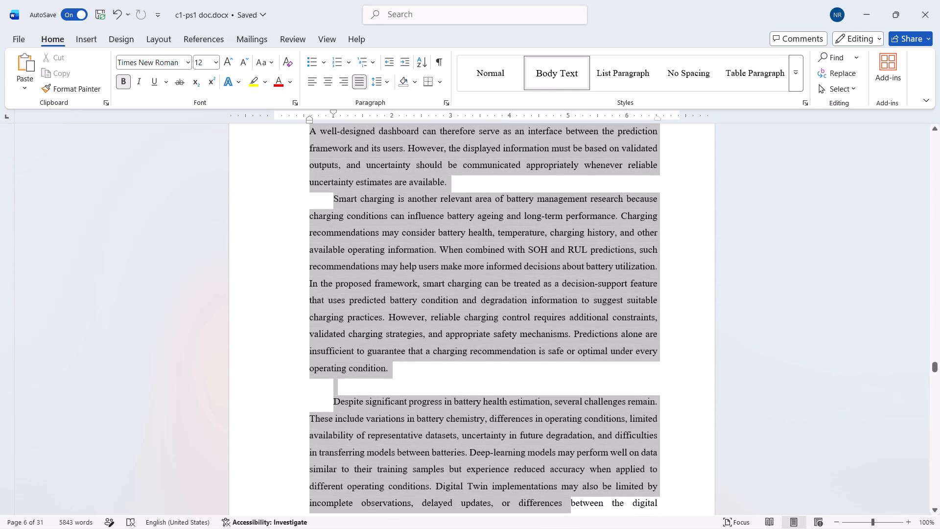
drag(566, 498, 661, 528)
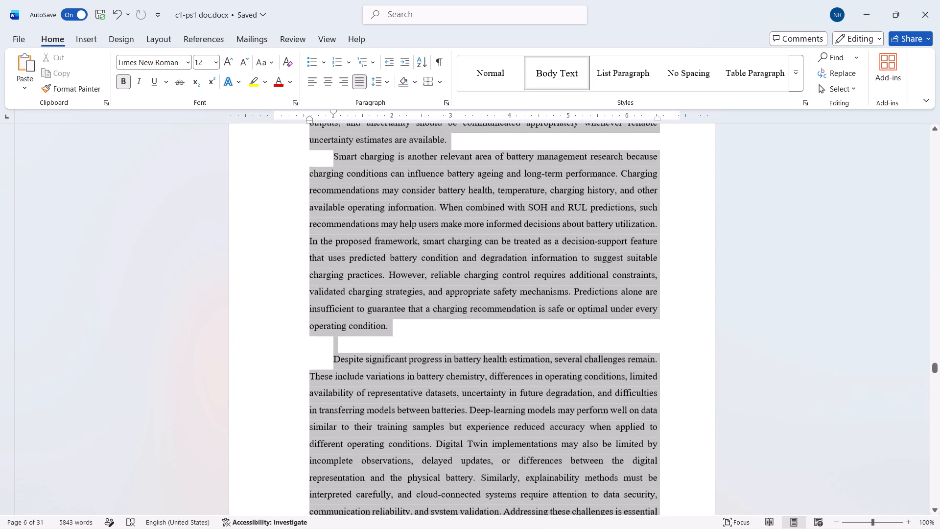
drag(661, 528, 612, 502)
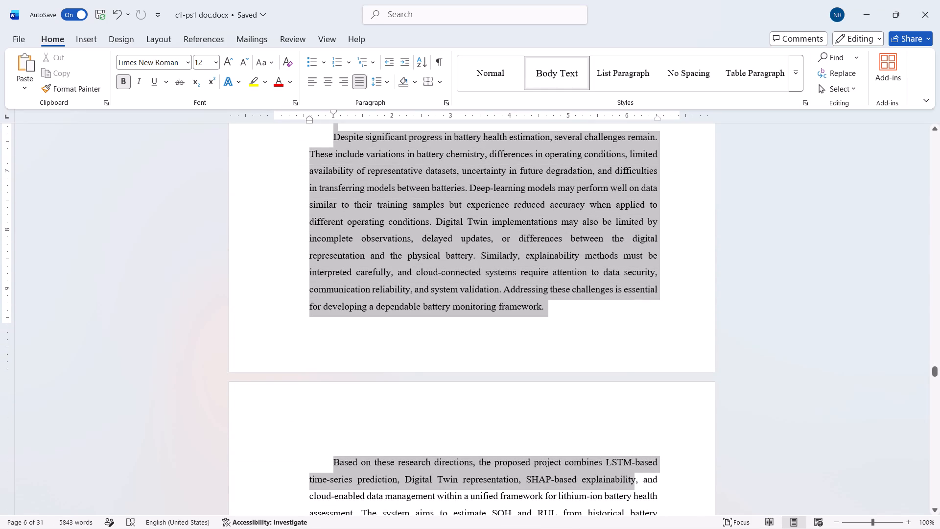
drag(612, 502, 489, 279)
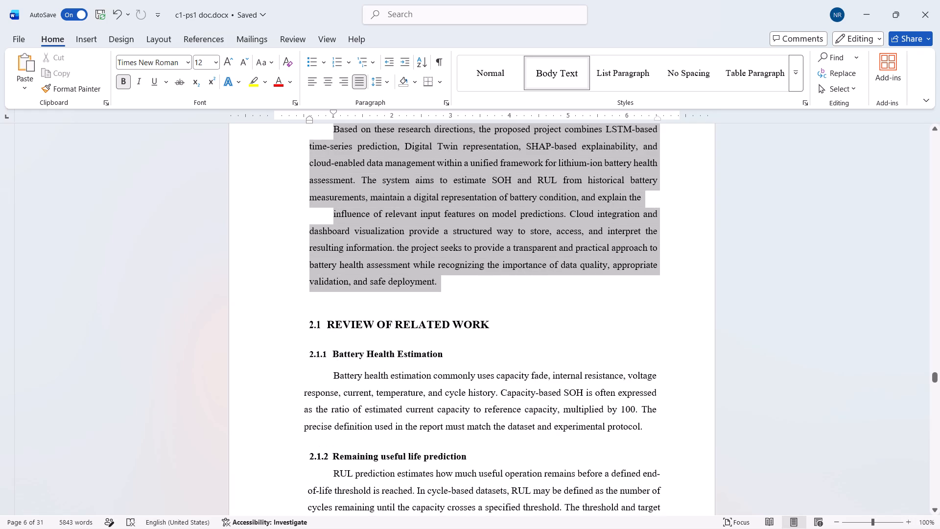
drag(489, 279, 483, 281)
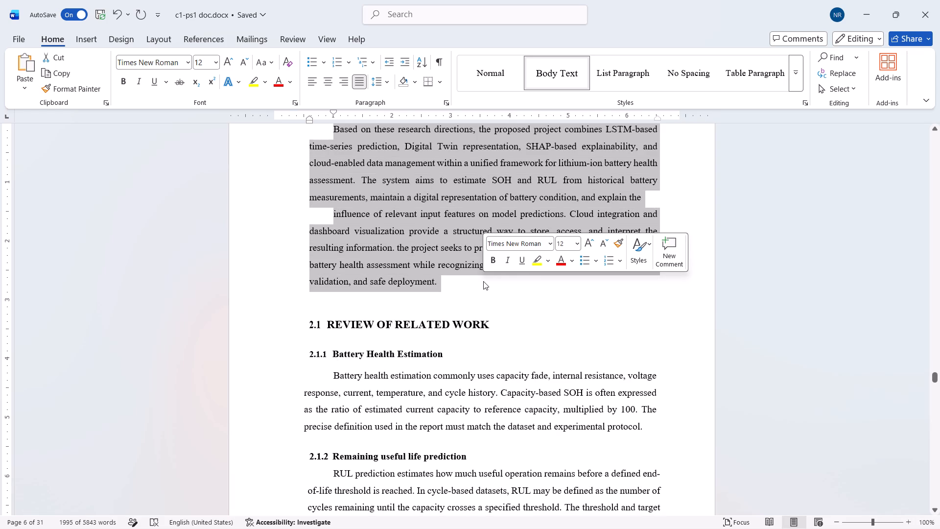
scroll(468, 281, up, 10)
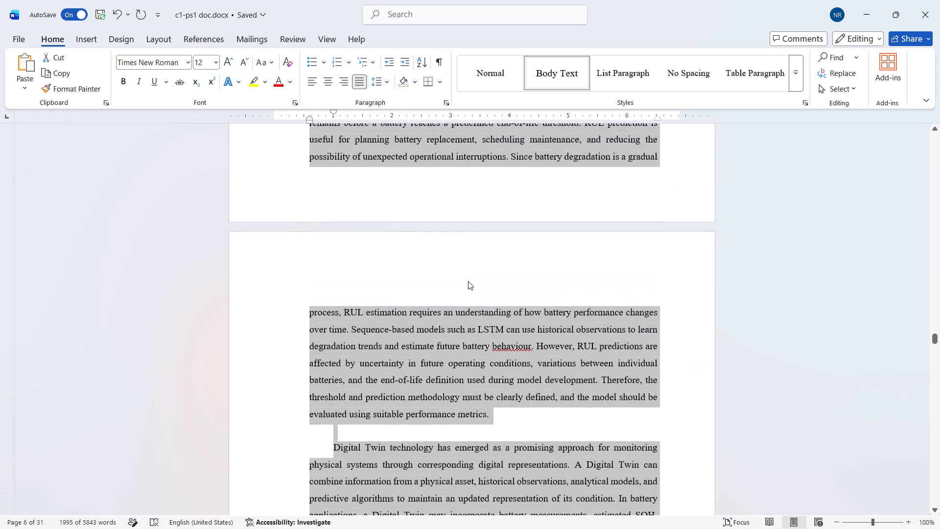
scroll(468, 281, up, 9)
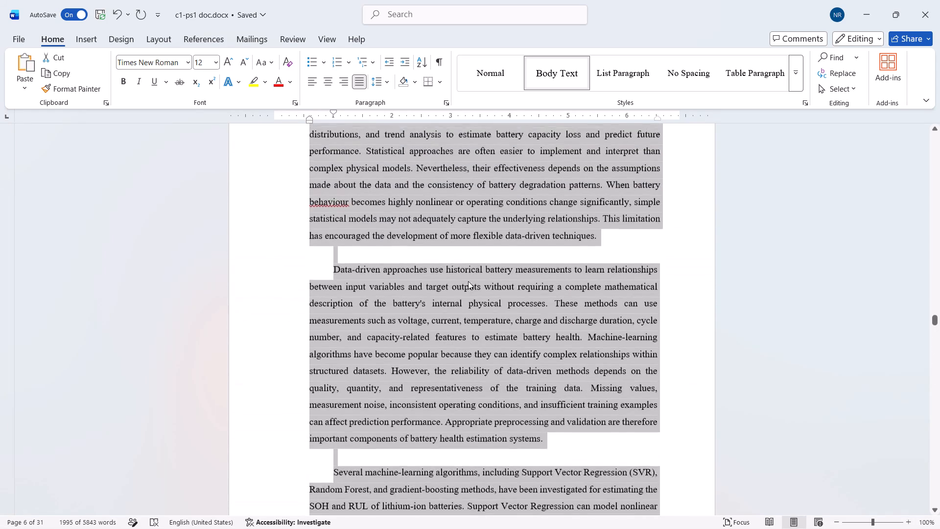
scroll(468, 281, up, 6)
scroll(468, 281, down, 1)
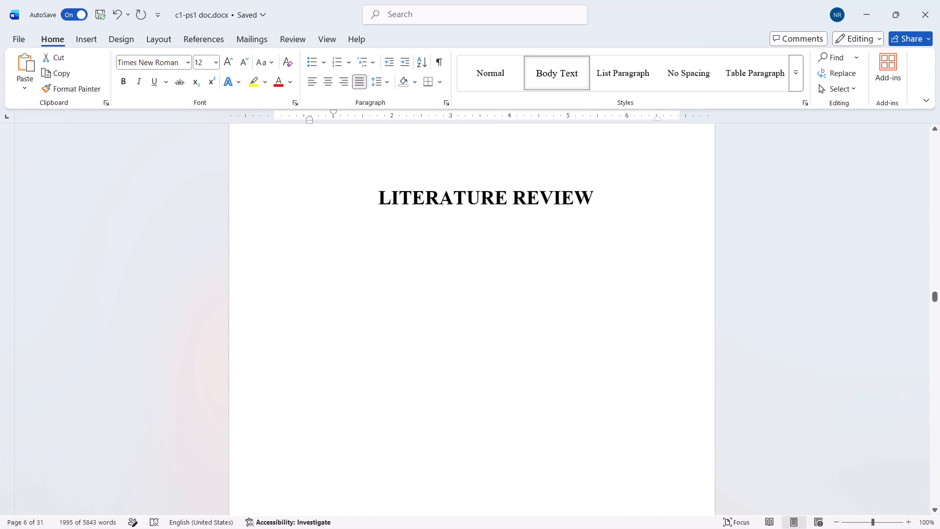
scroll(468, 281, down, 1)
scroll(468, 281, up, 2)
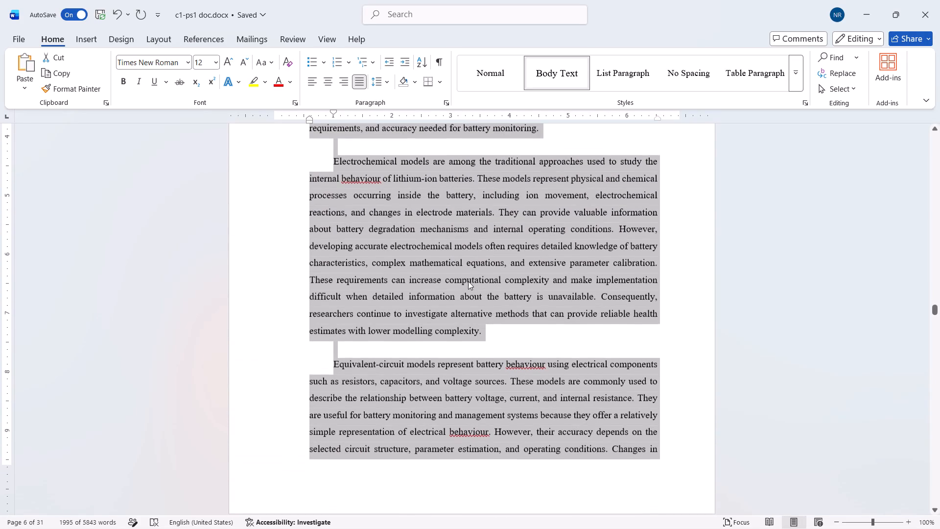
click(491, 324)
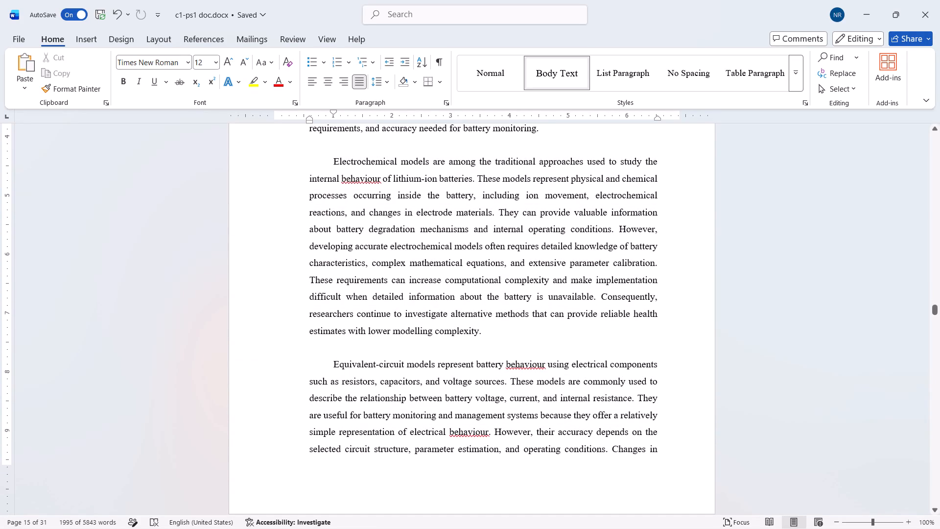
Replace the literature review text from "Electrochemical models are among" through "validation, and safe deployment." with the copied cited-paper paragraphs.
drag(333, 158, 455, 386)
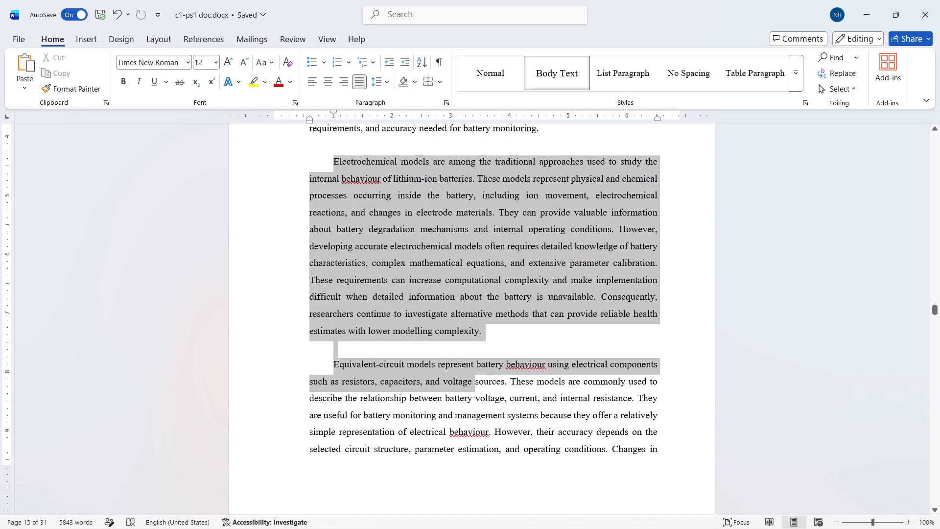
drag(455, 386, 621, 487)
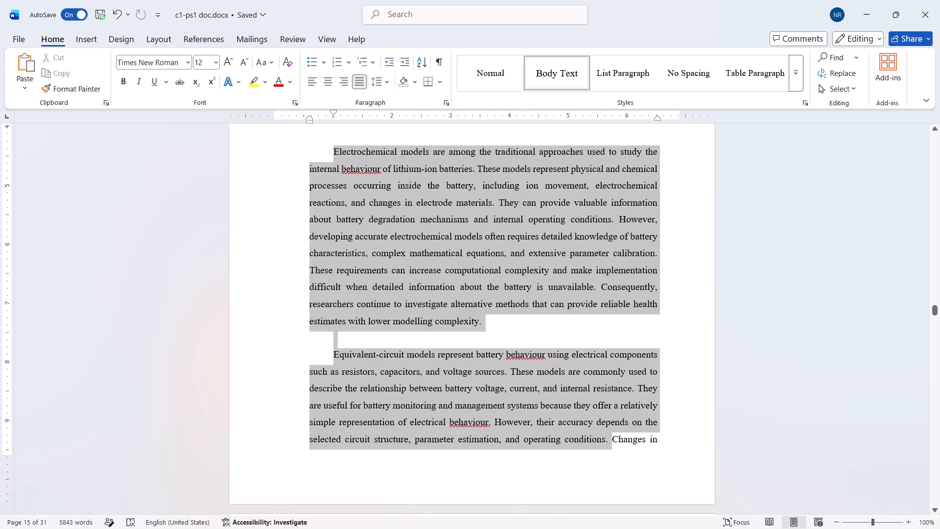
drag(621, 487, 810, 528)
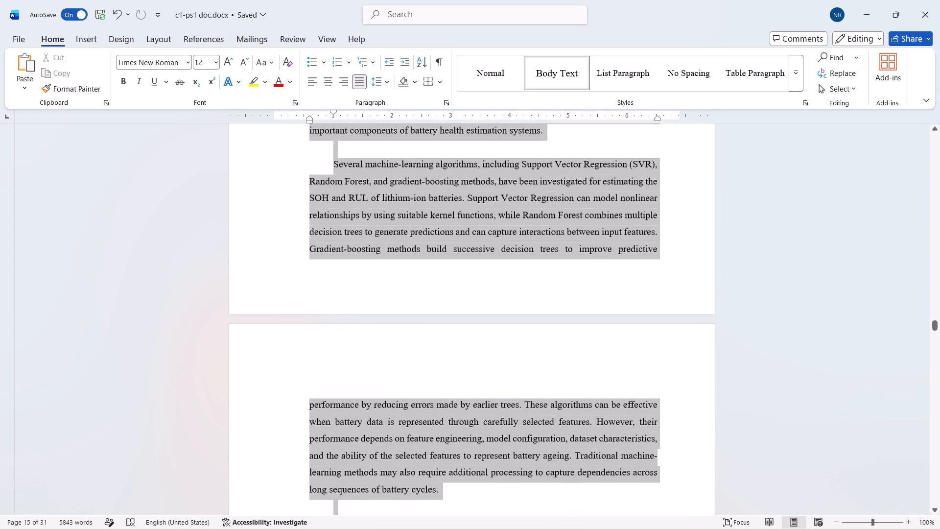
drag(810, 528, 939, 528)
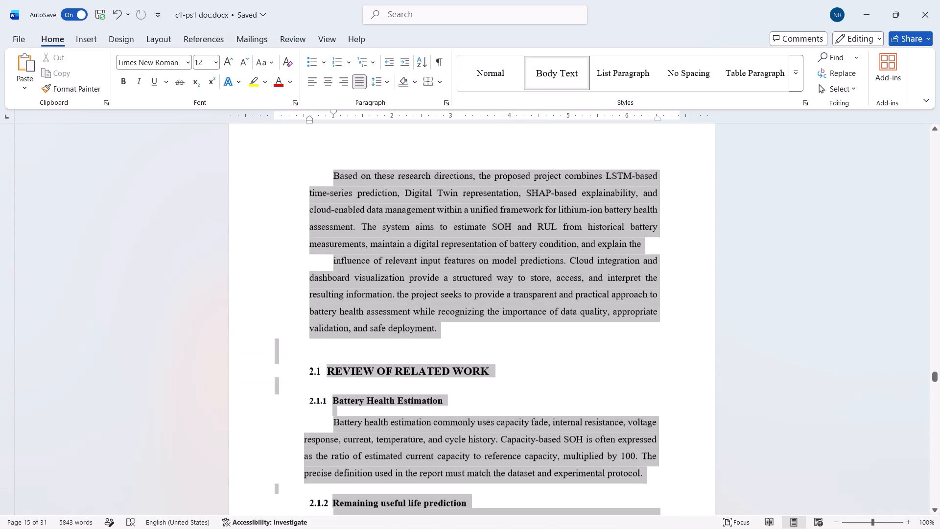
drag(939, 528, 688, 276)
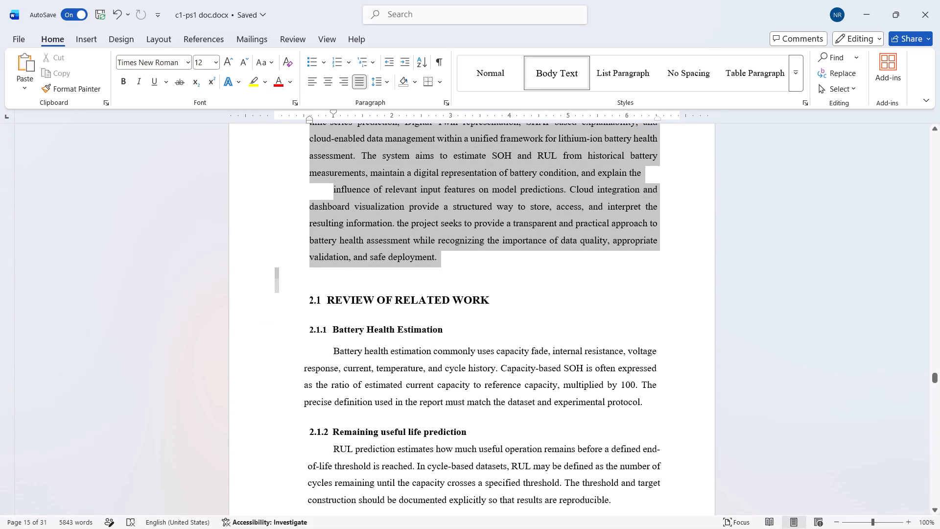
drag(688, 276, 567, 258)
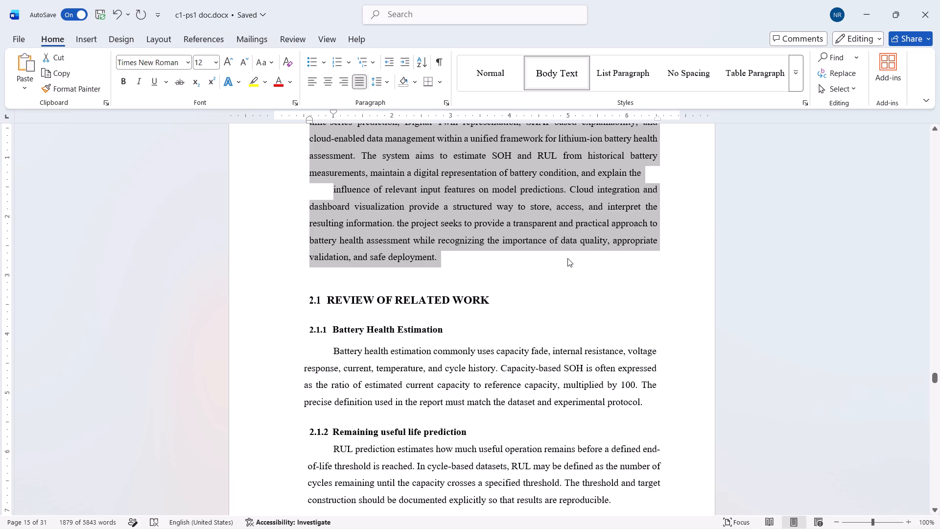
key(ctrl+v)
Set the line spacing of the pasted paragraphs, from Wang et al. [15] through El Fallah et al. [17], to 1.5.
scroll(523, 268, up, 2)
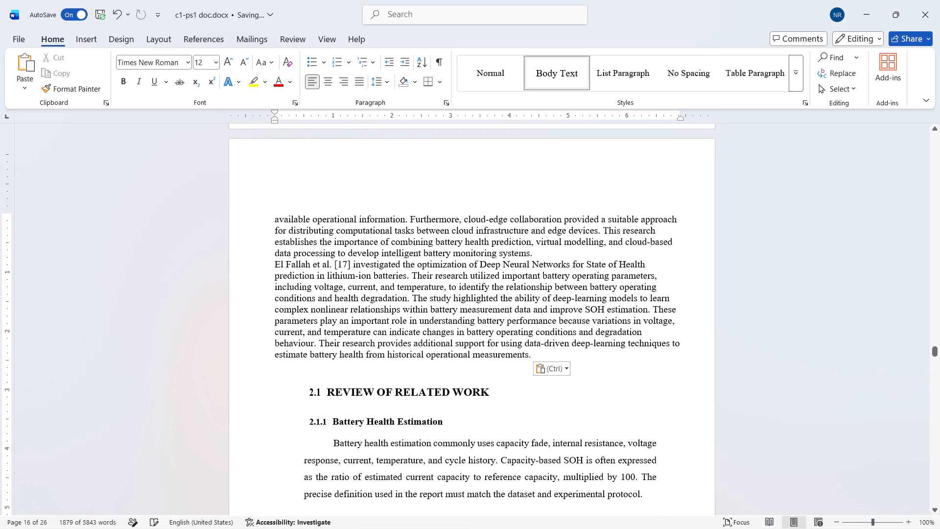
drag(532, 356, 397, 272)
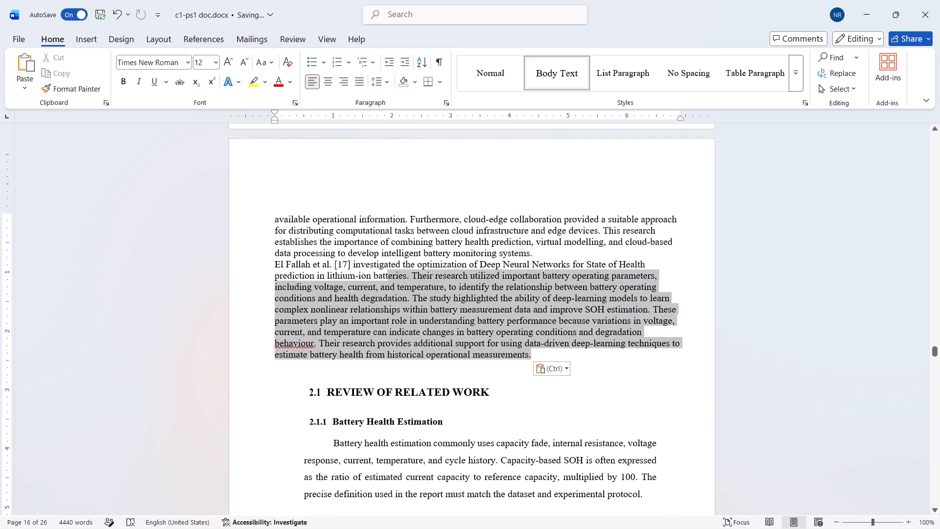
drag(397, 272, 290, 134)
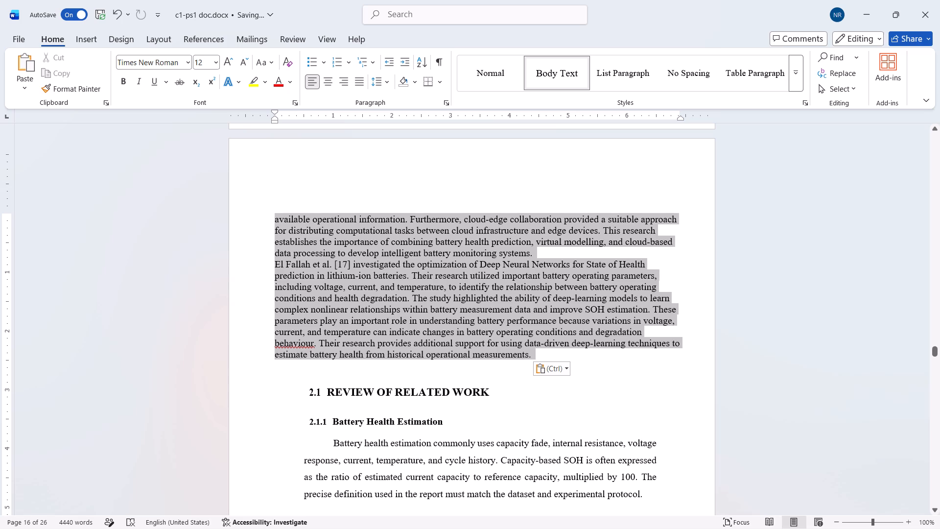
drag(290, 134, 310, 309)
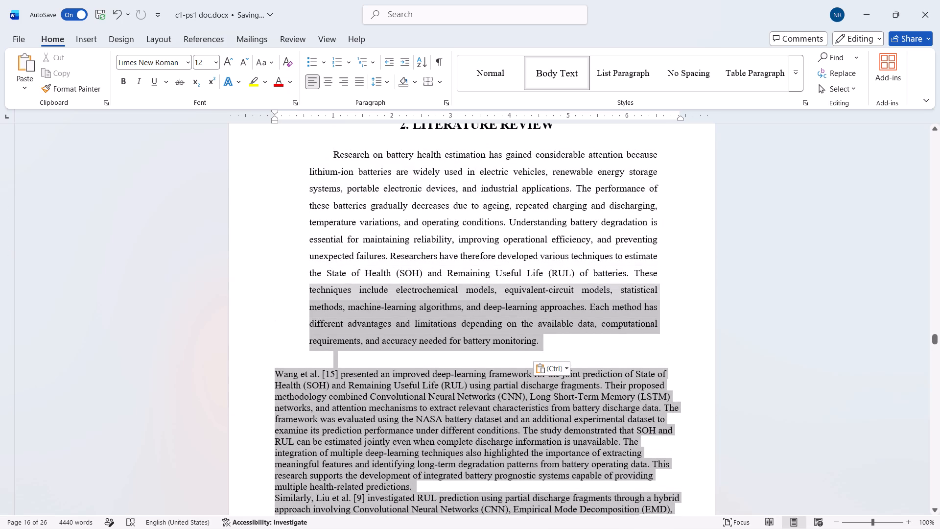
drag(310, 309, 275, 381)
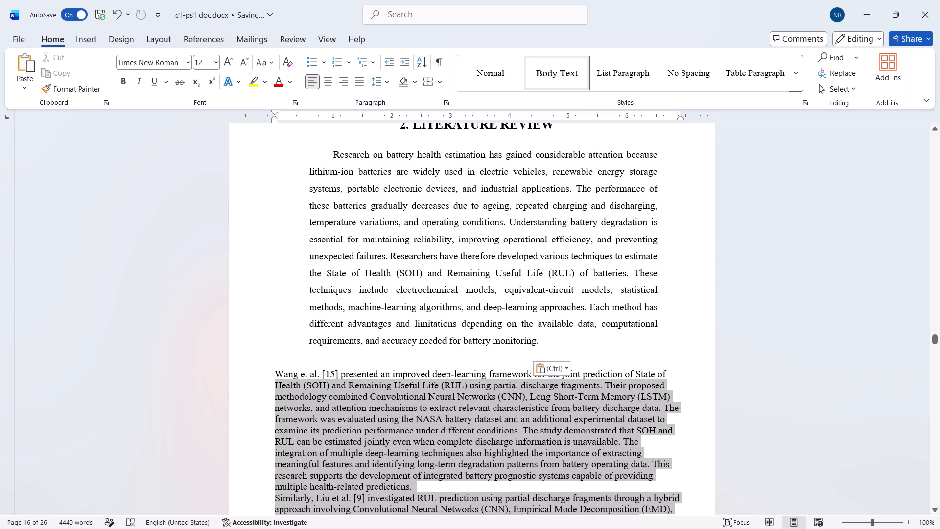
drag(275, 381, 275, 377)
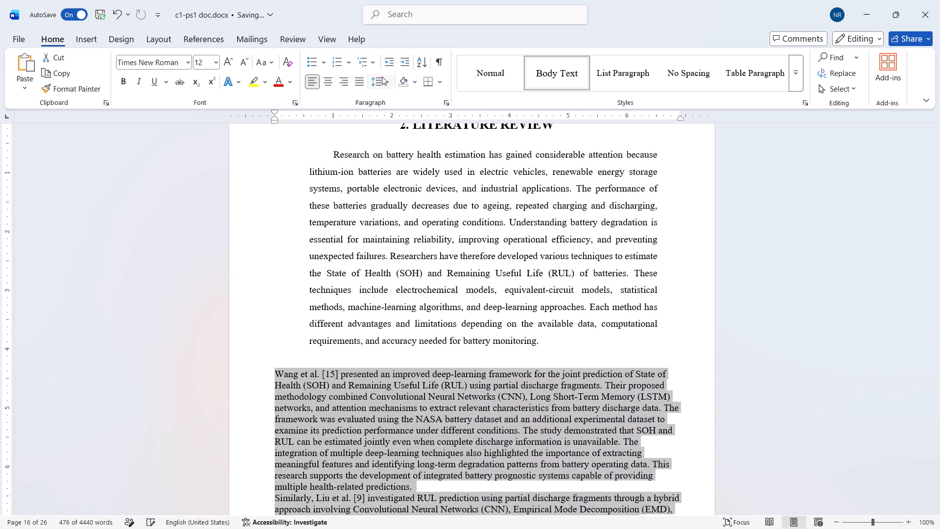
click(382, 76)
click(399, 132)
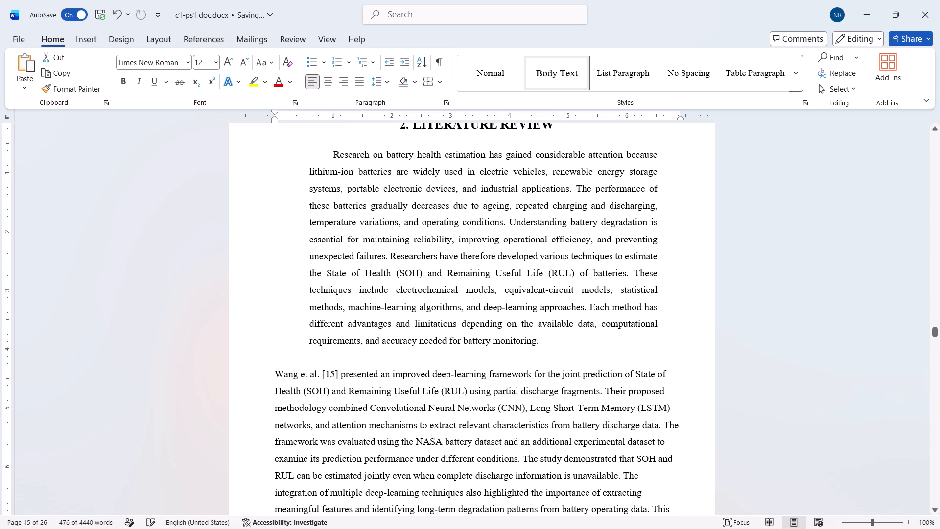
Bring the pasted paragraphs' right indent in to about 6.5 inches, in line with the introductory paragraph, and justify their text.
drag(681, 118, 658, 120)
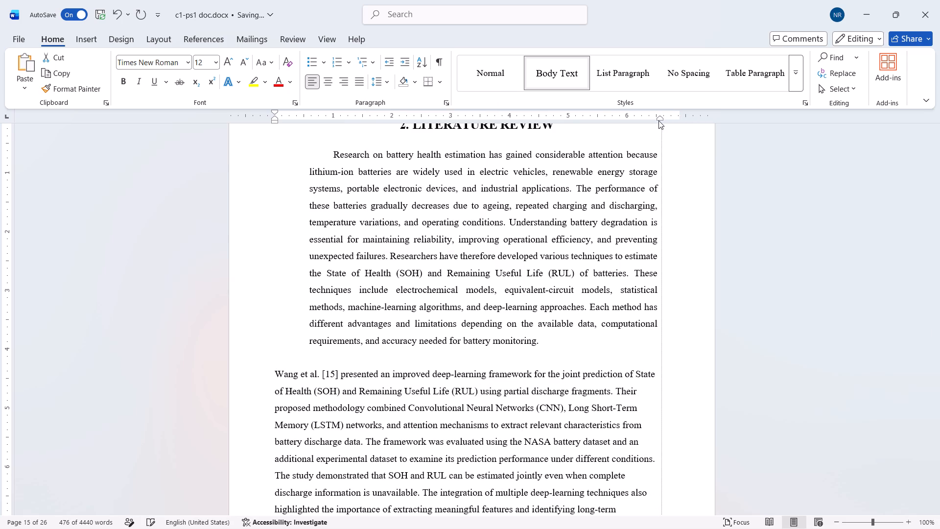
drag(658, 120, 658, 120)
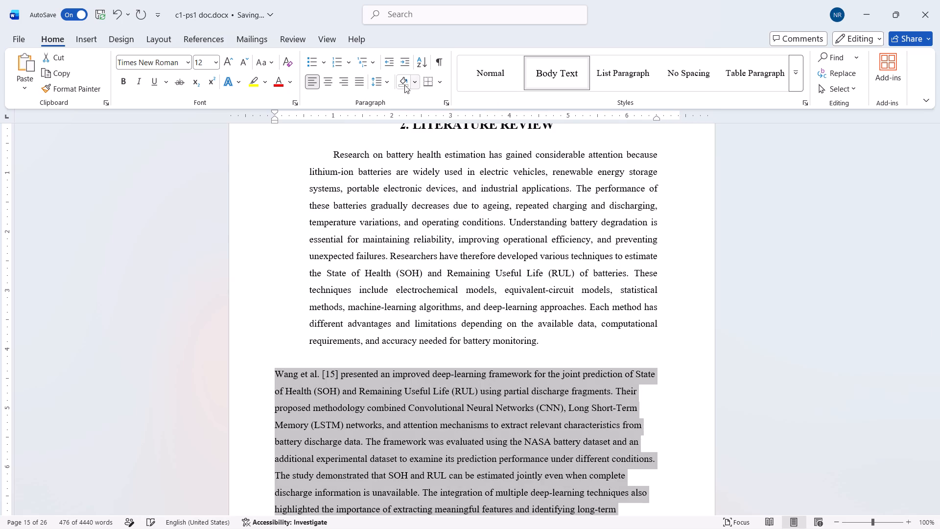
click(360, 88)
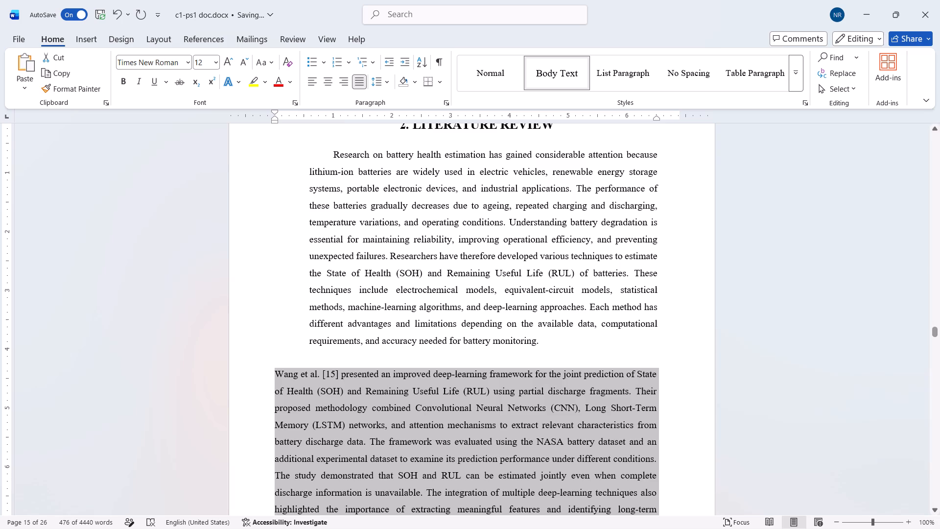
Set the pasted paragraphs' left indent to about 0.6 inches and first-line indent to about 1 inch on the ruler, matching the introductory paragraph.
click(271, 119)
drag(274, 119, 293, 121)
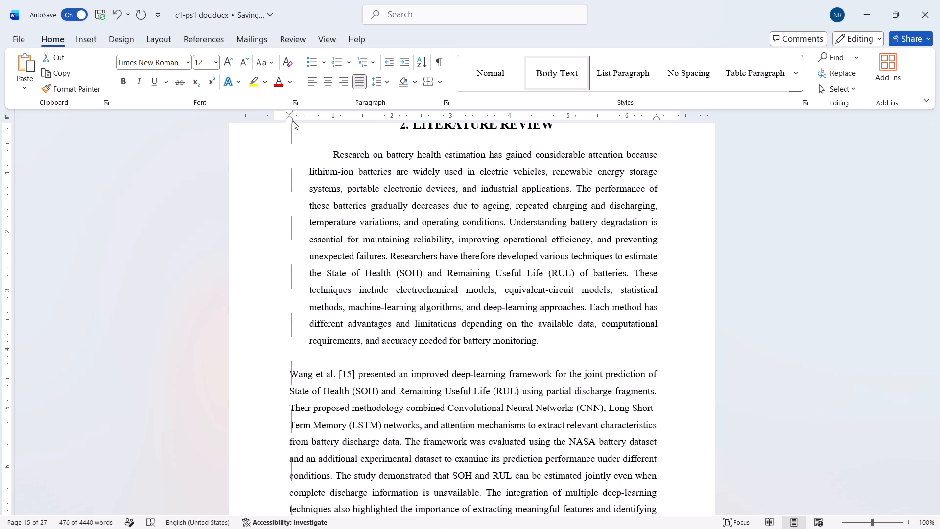
drag(293, 121, 310, 123)
drag(311, 113, 317, 113)
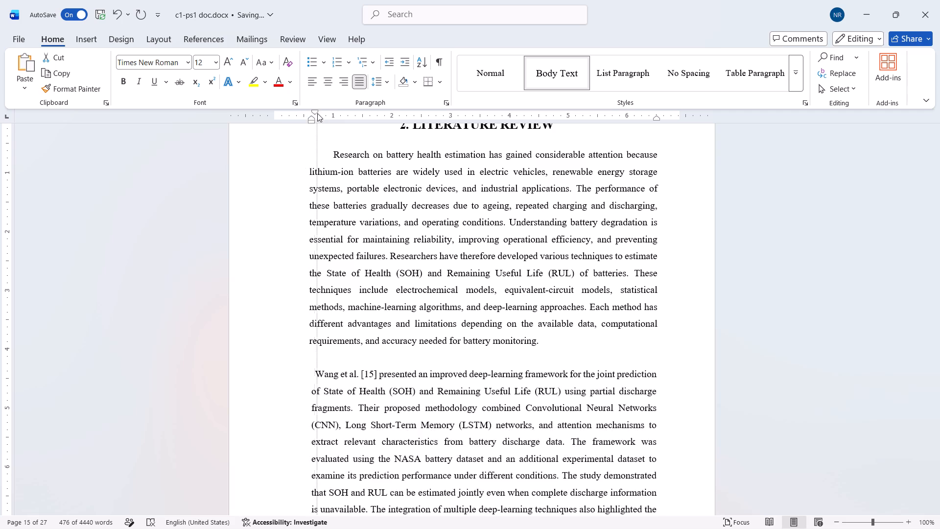
drag(317, 113, 328, 115)
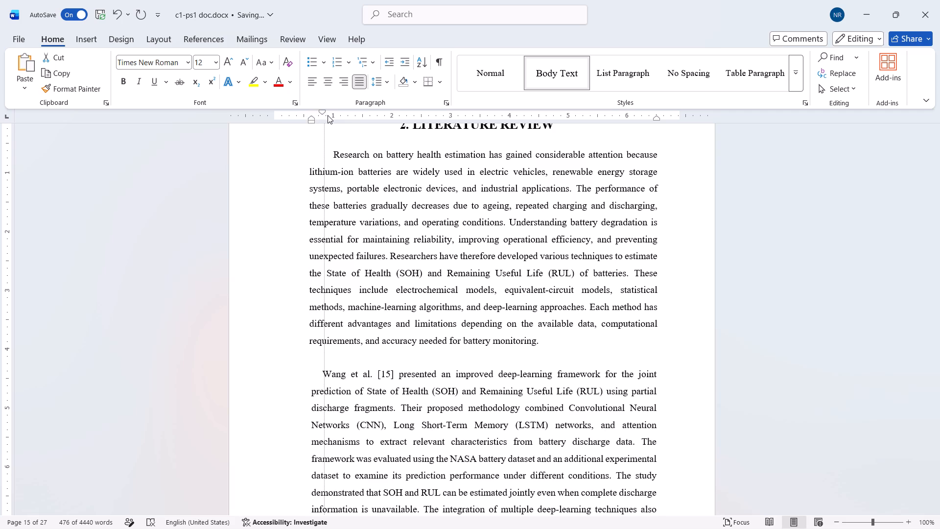
drag(328, 115, 332, 115)
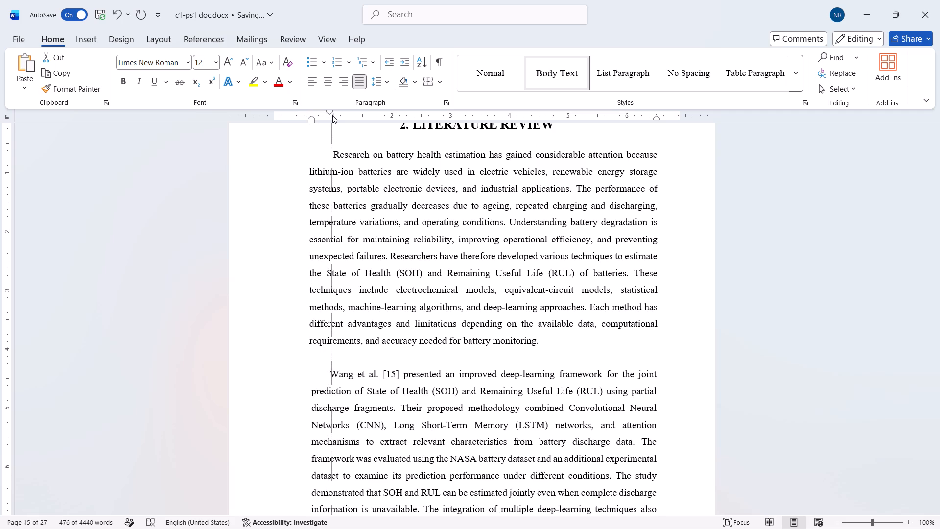
drag(332, 115, 334, 115)
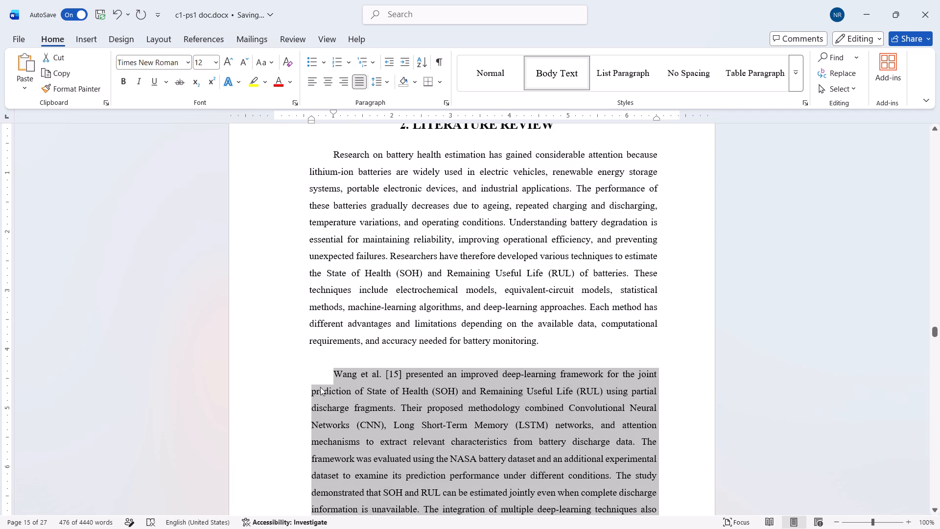
click(300, 369)
Change the Wang et al. citation number in the first pasted paragraph to [1].
scroll(300, 369, down, 1)
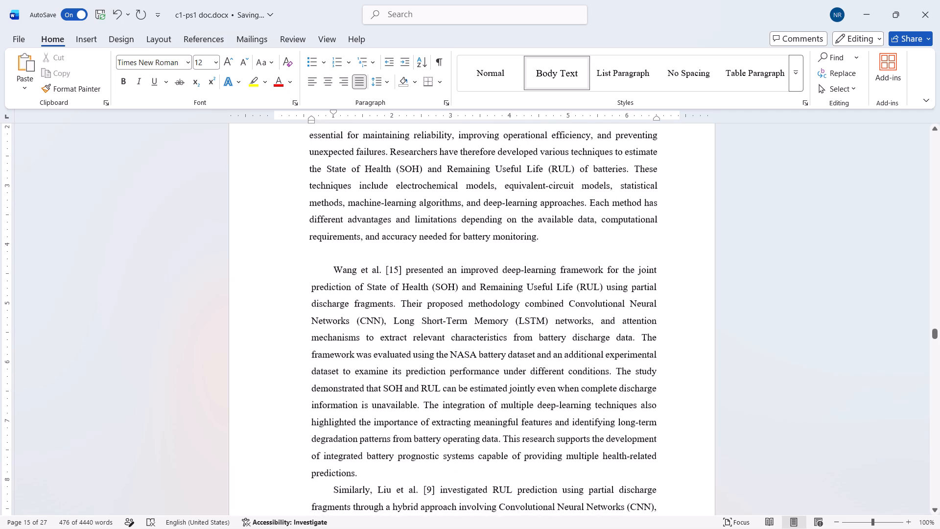
click(399, 273)
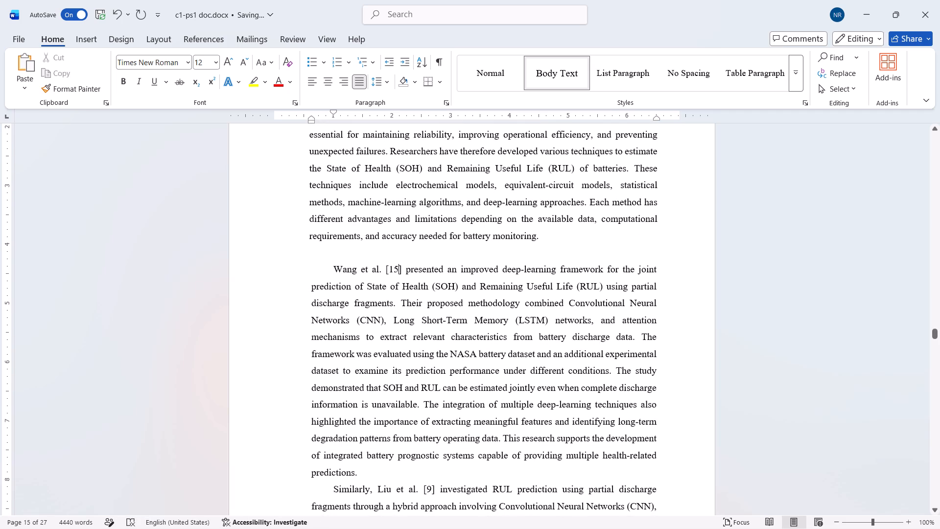
key(BackSpace)
key(BackSpace)
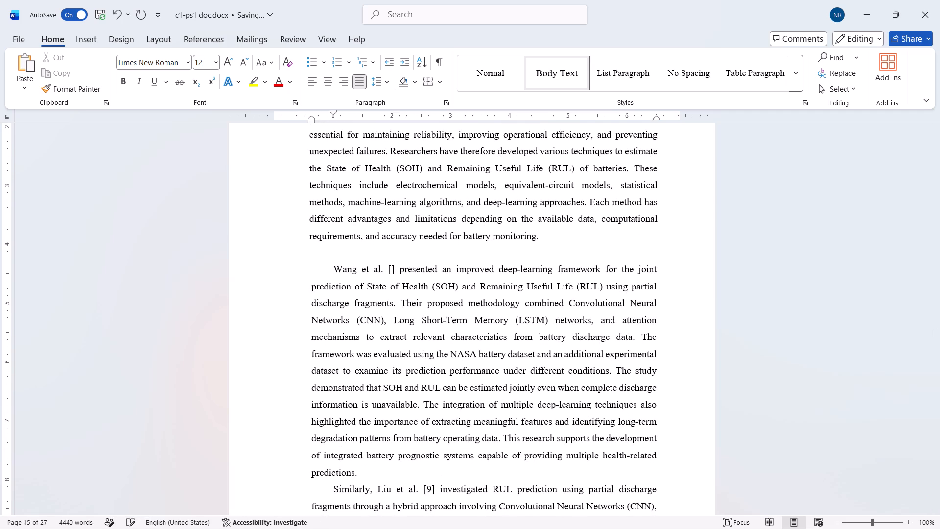
key(1)
Correct the flagged word "behaviour" to "behavior" in the El Fallah et al. [17] paragraph.
scroll(399, 273, down, 2)
scroll(399, 273, up, 1)
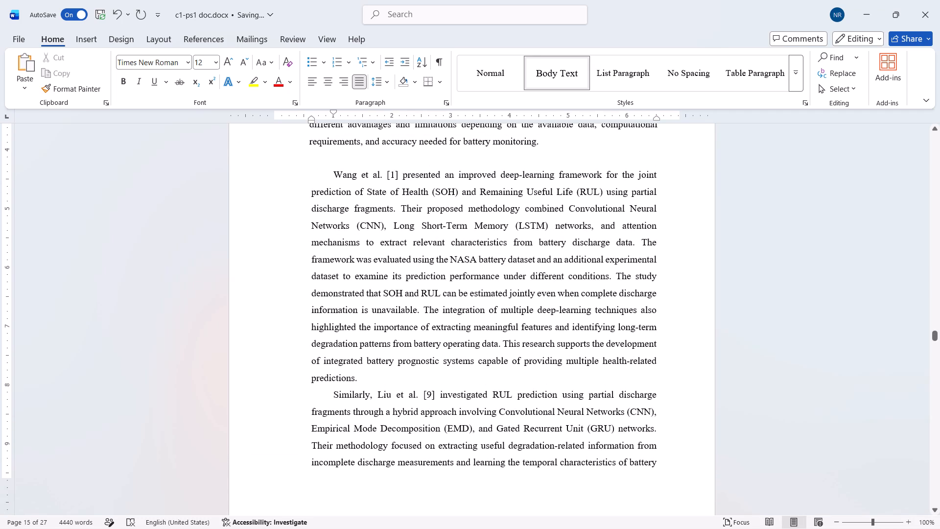
scroll(402, 467, down, 4)
scroll(402, 467, up, 1)
scroll(402, 467, down, 1)
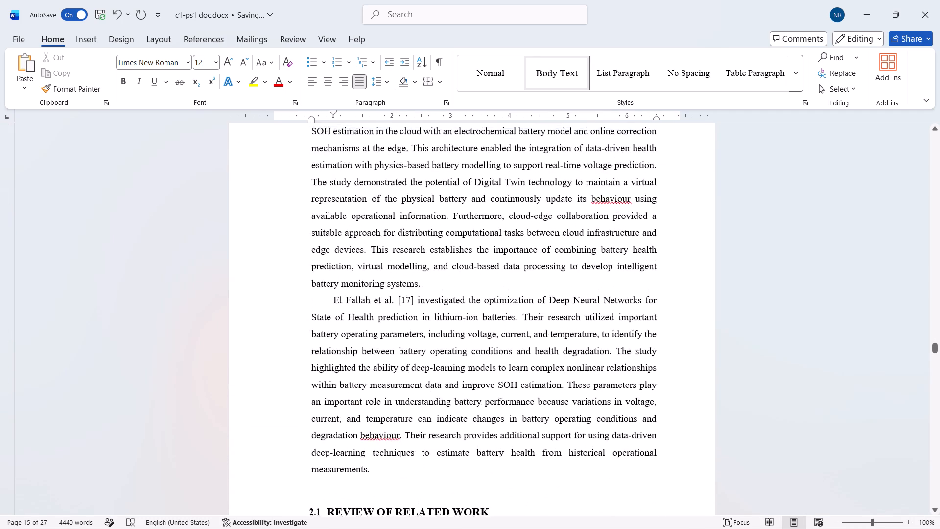
scroll(402, 467, down, 1)
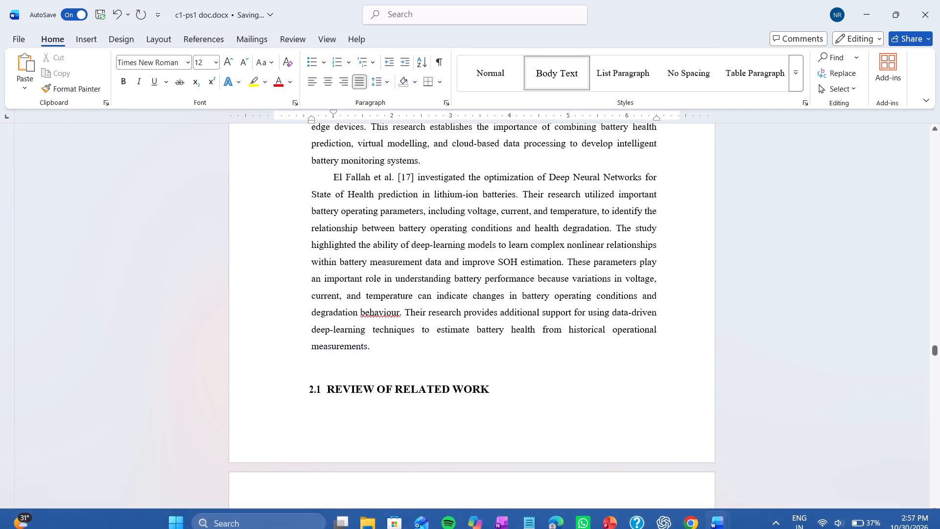
click(380, 310)
right_click(380, 310)
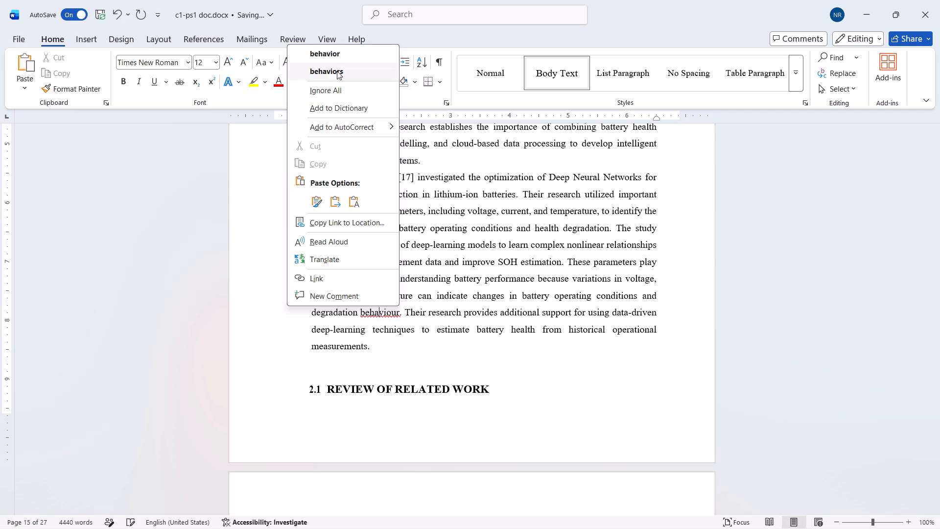
click(341, 59)
Correct the flagged word "behaviour" to "behavior" in the Liu et al. [16] paragraph.
scroll(389, 193, up, 1)
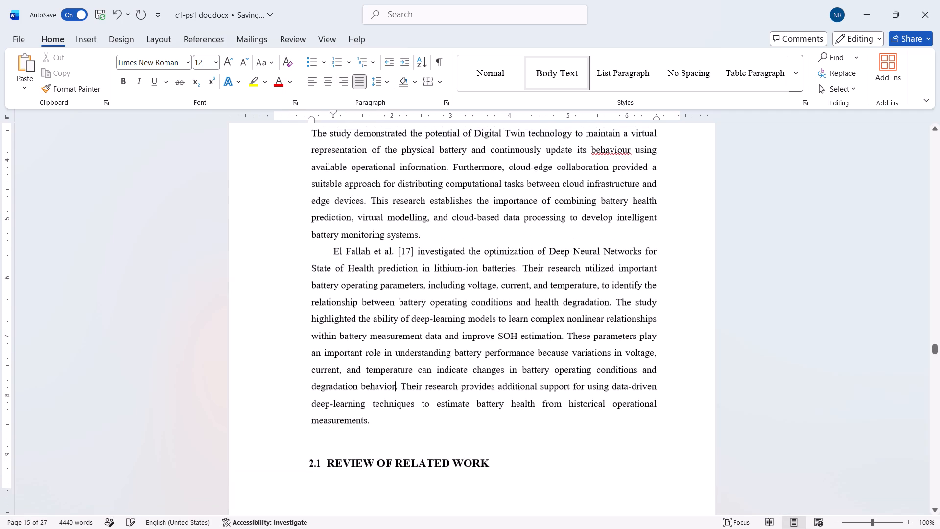
scroll(389, 193, up, 1)
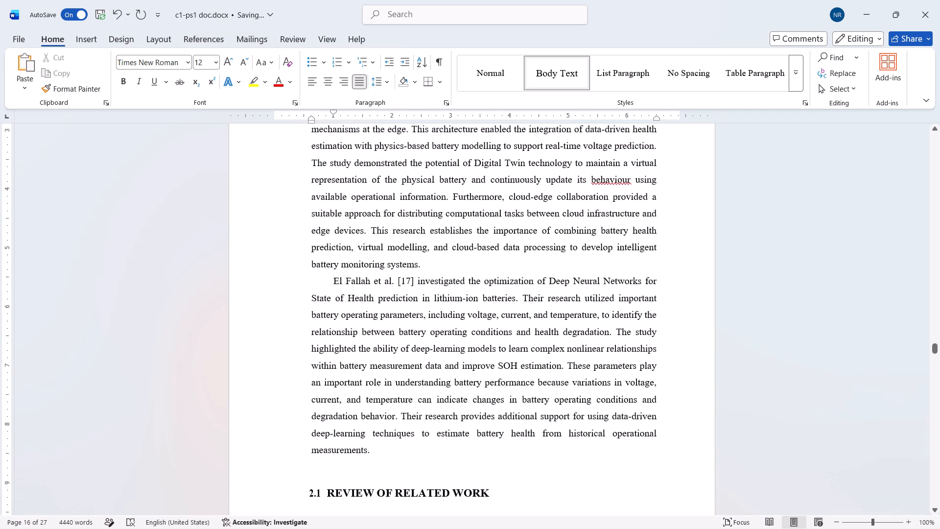
click(617, 181)
right_click(617, 181)
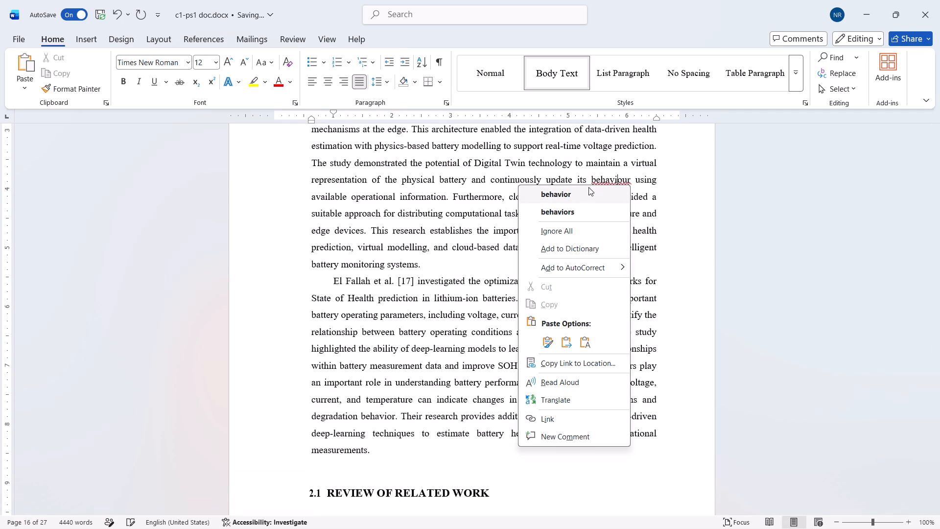
click(588, 192)
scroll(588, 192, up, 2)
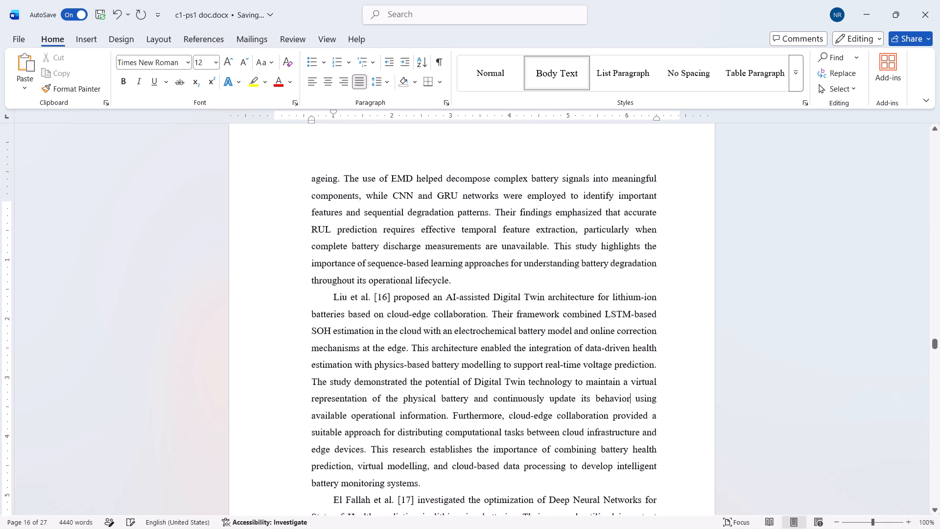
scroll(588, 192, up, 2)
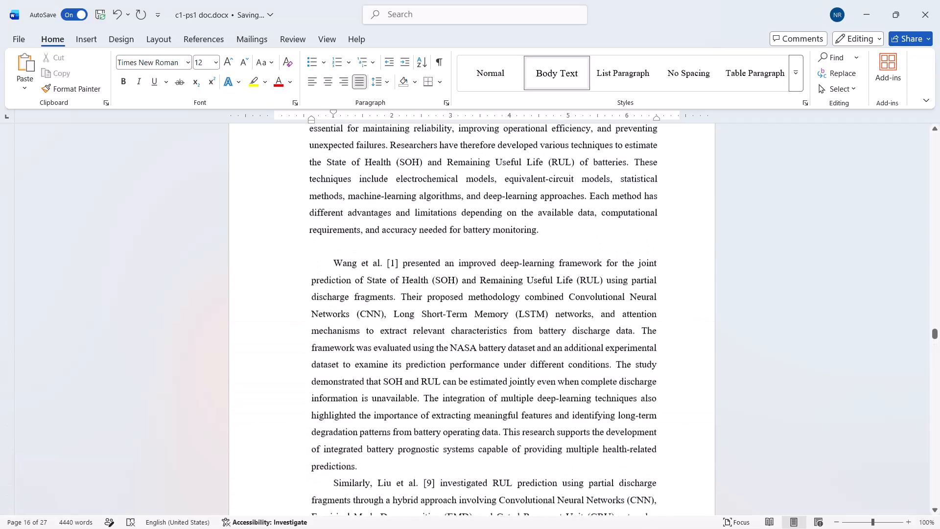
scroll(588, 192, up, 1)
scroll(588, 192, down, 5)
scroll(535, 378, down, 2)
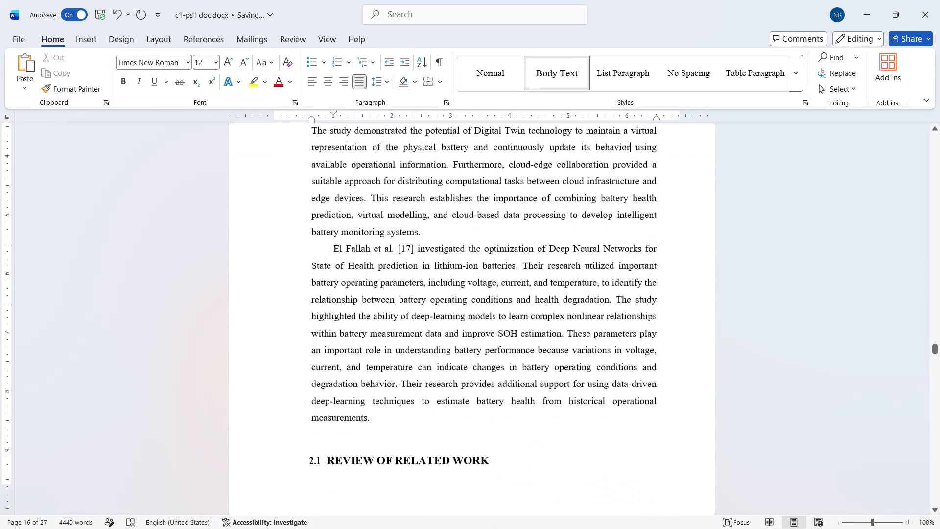
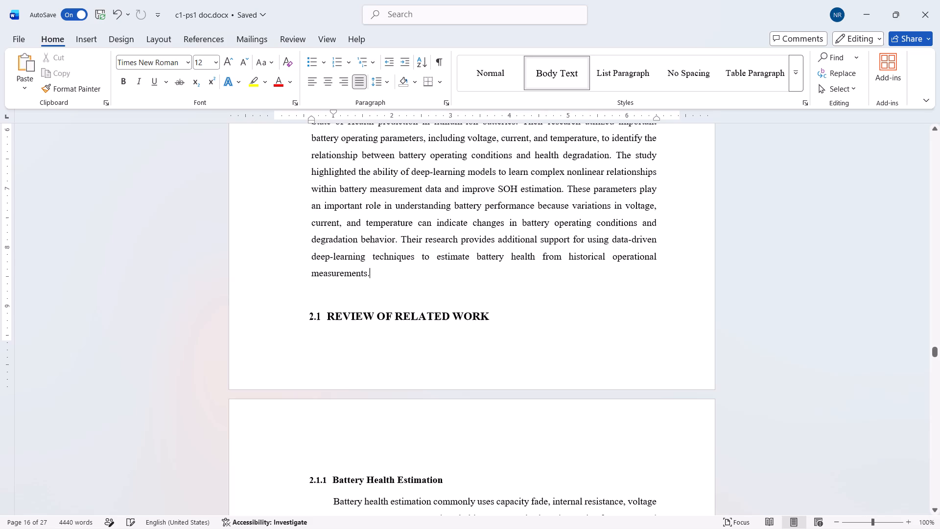
key(Down)
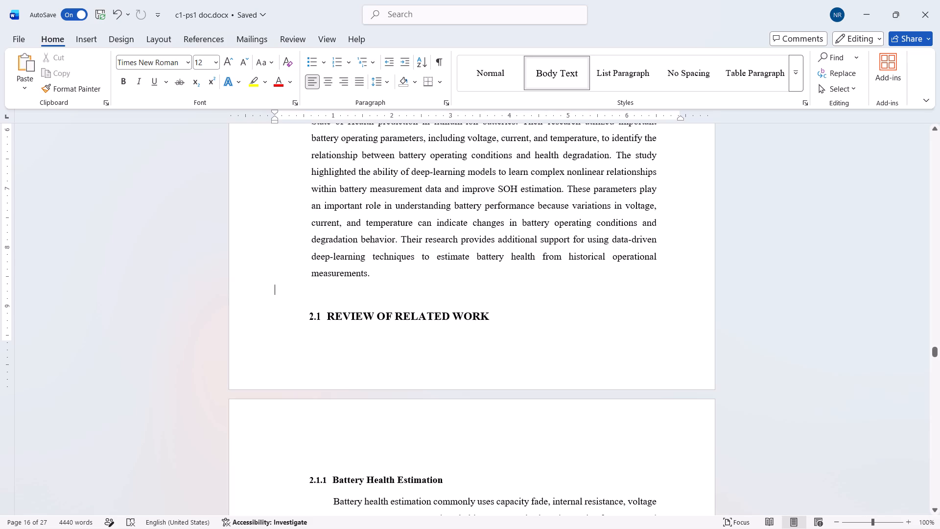
key(ctrl+v)
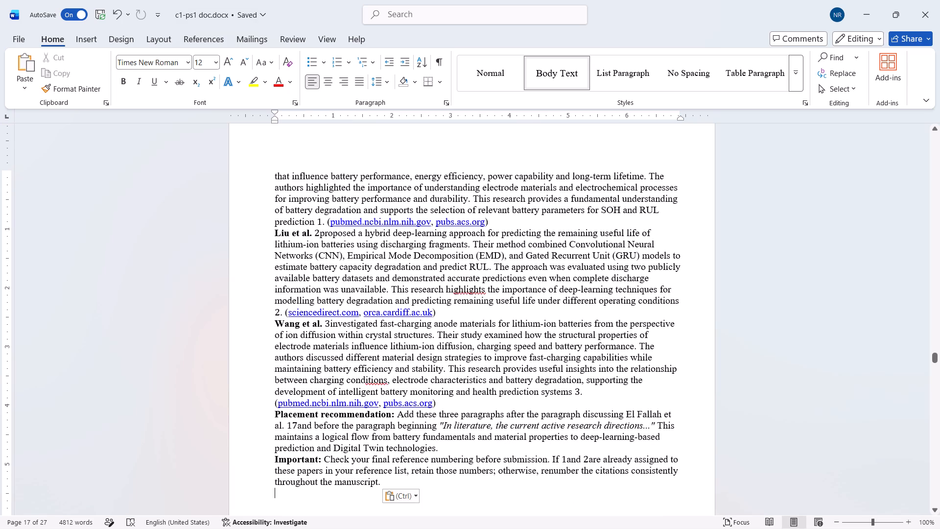
Delete the Placement recommendation and Important notes, plus the source links line above them, from the end of the pasted text.
drag(383, 484, 339, 468)
drag(339, 468, 277, 410)
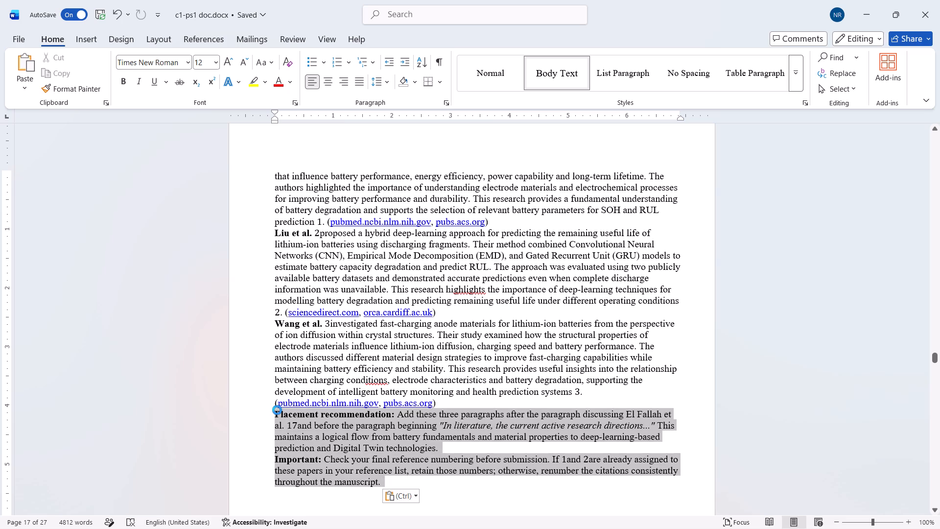
drag(277, 410, 275, 406)
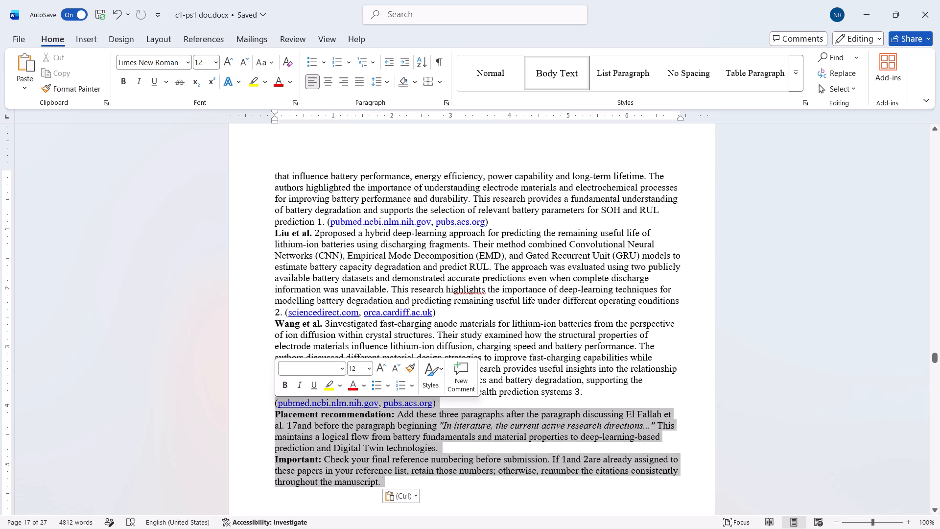
key(BackSpace)
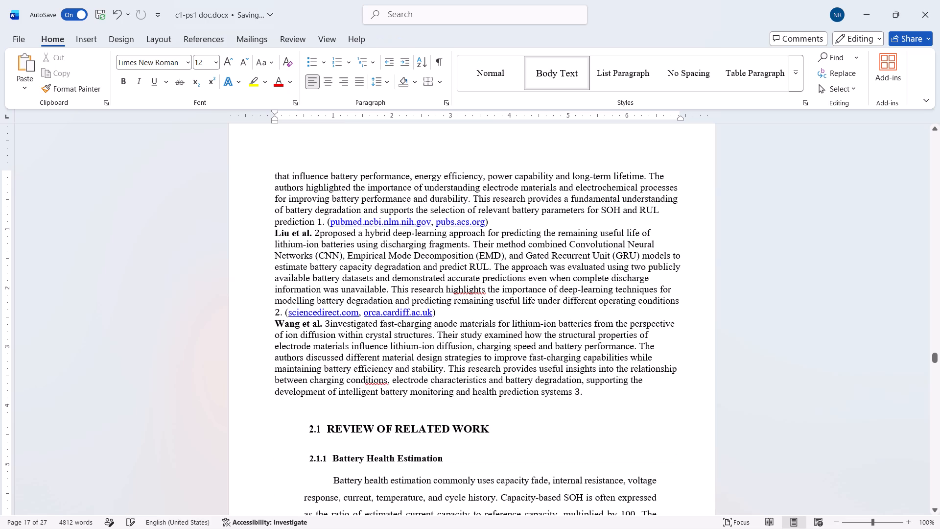
Remove the trailing citation number and source links from the pasted Liu et al. paragraph, ending it with a period after "conditions".
drag(439, 313, 338, 313)
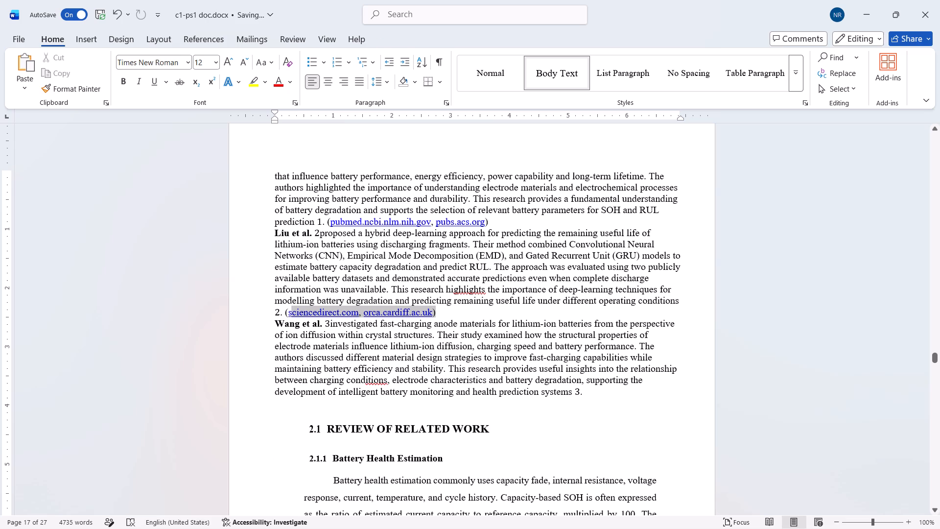
drag(338, 313, 279, 314)
drag(279, 314, 276, 314)
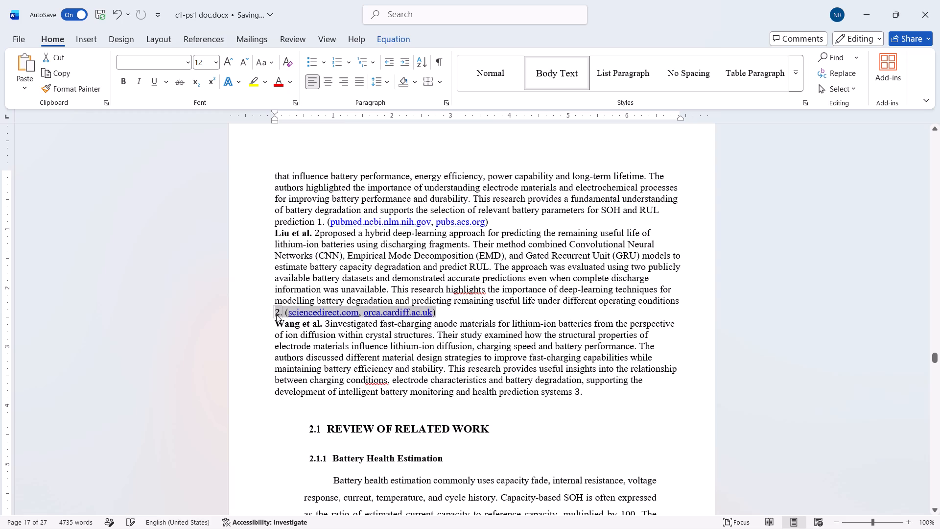
key(BackSpace)
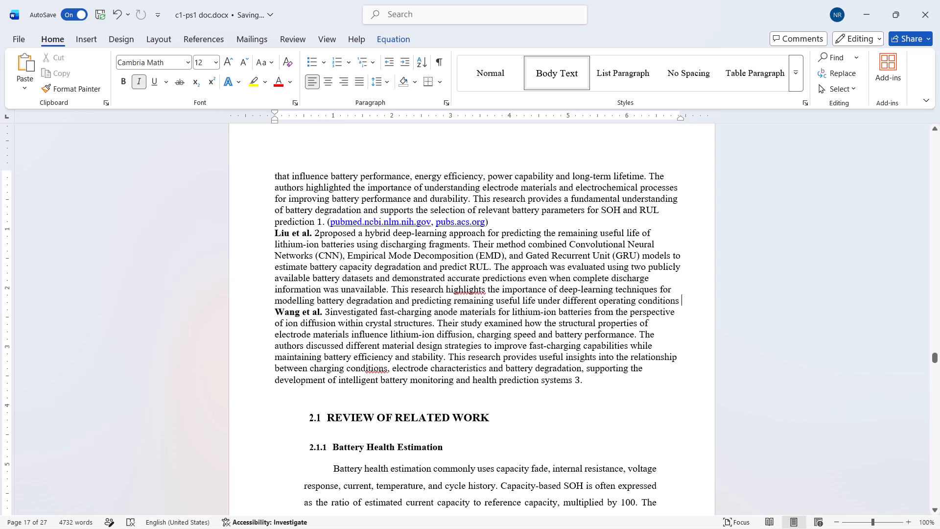
key(BackSpace)
key(period)
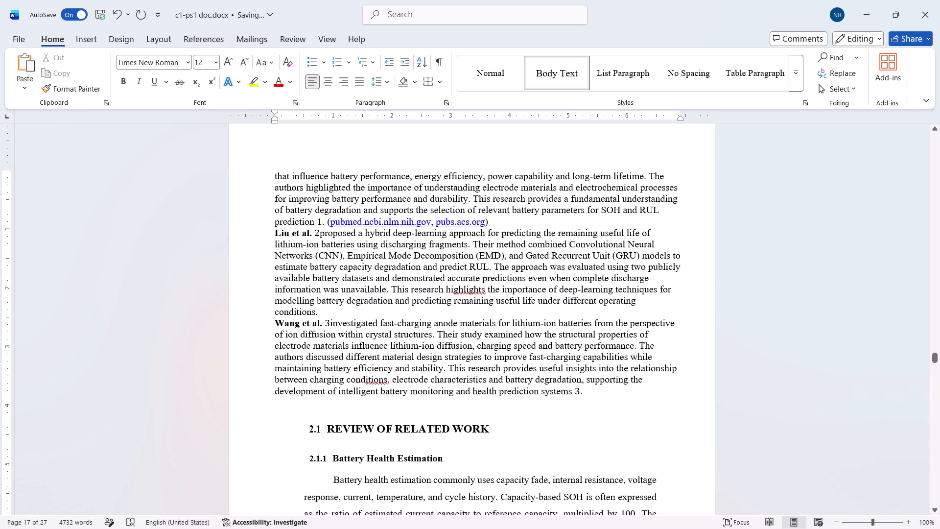
Remove the trailing citation number equation after "health prediction systems" in the pasted Wang et al. paragraph.
click(579, 395)
key(BackSpace)
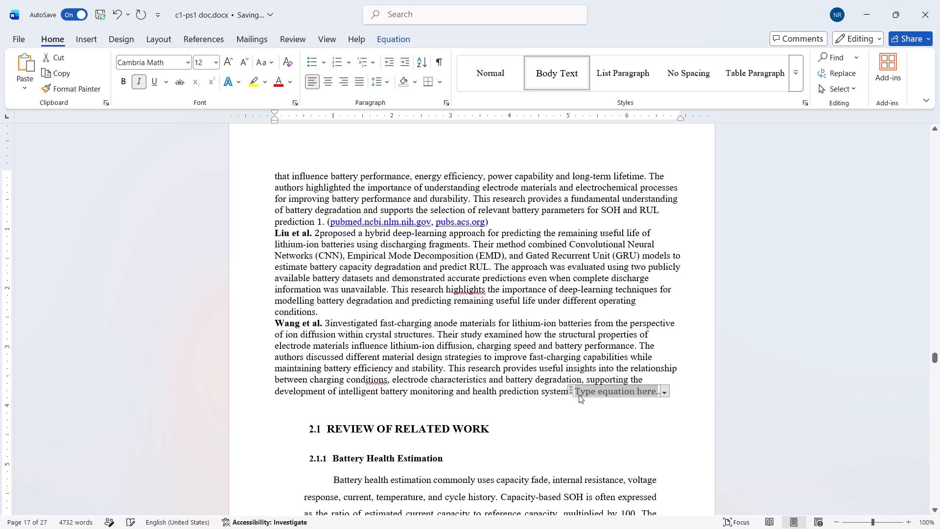
click(564, 418)
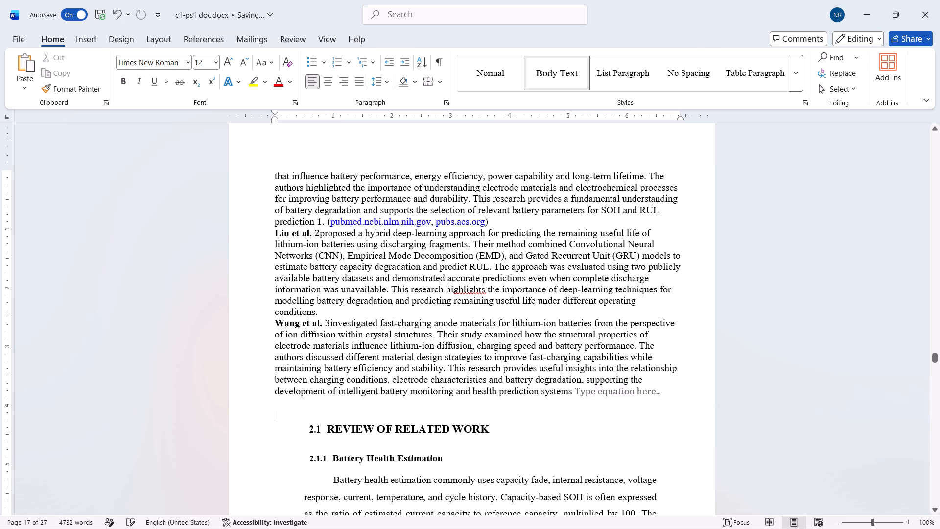
click(582, 394)
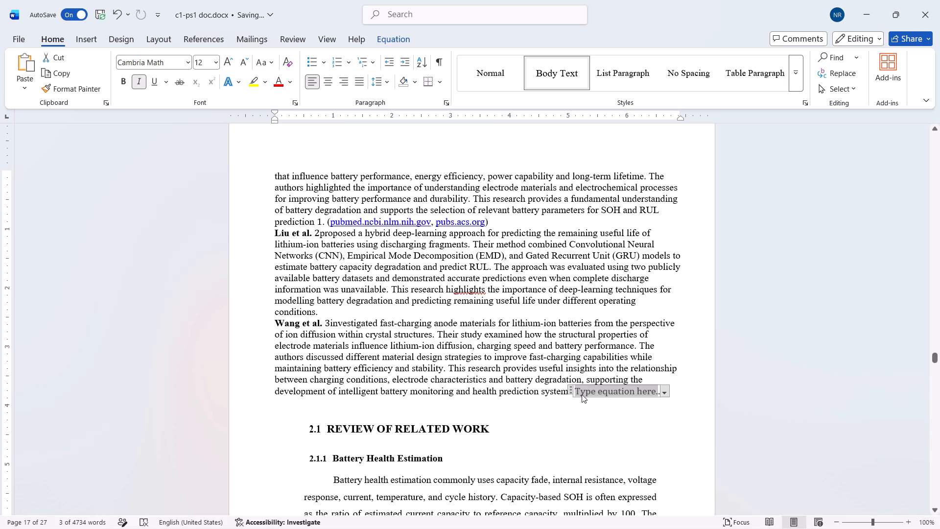
key(Delete)
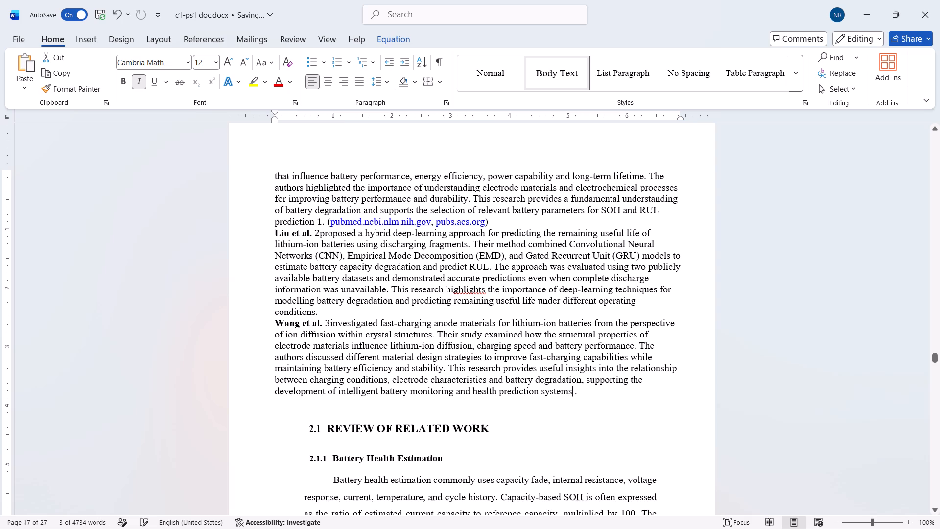
Remove the trailing citation number and source links from the first pasted paragraph, ending it with a period after "SOH and RUL prediction".
click(489, 222)
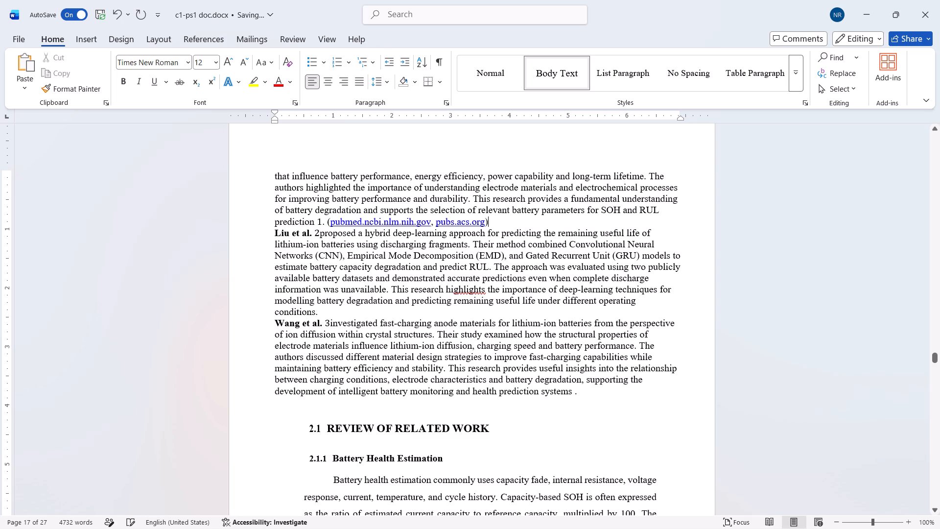
drag(488, 224, 320, 223)
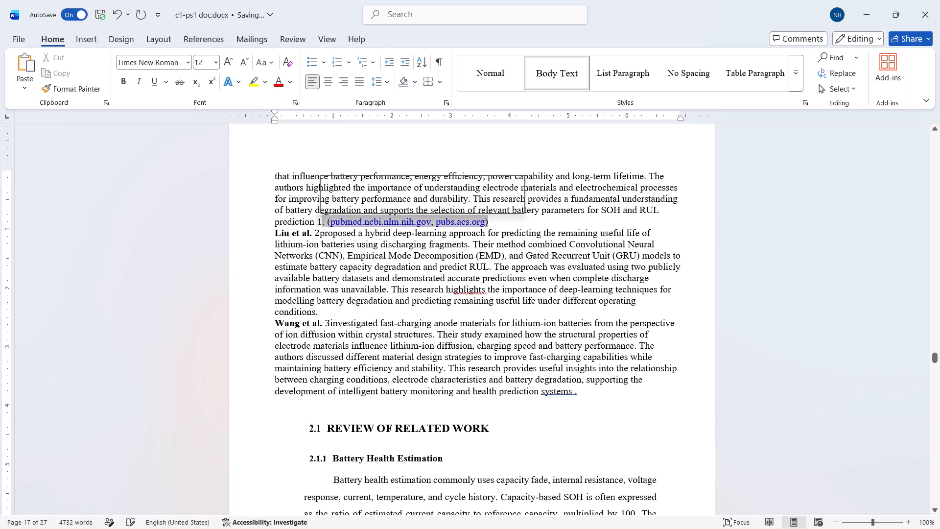
key(BackSpace)
key(BackSpace)
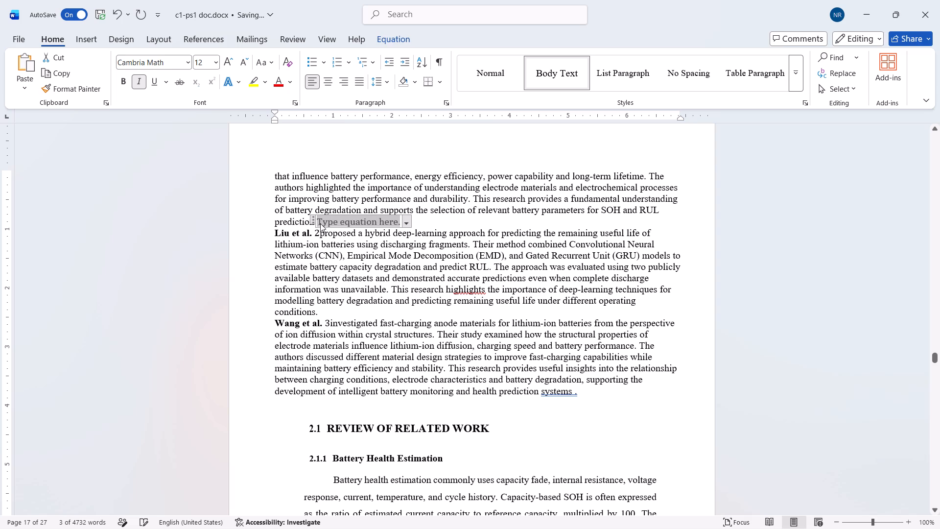
key(Delete)
key(BackSpace)
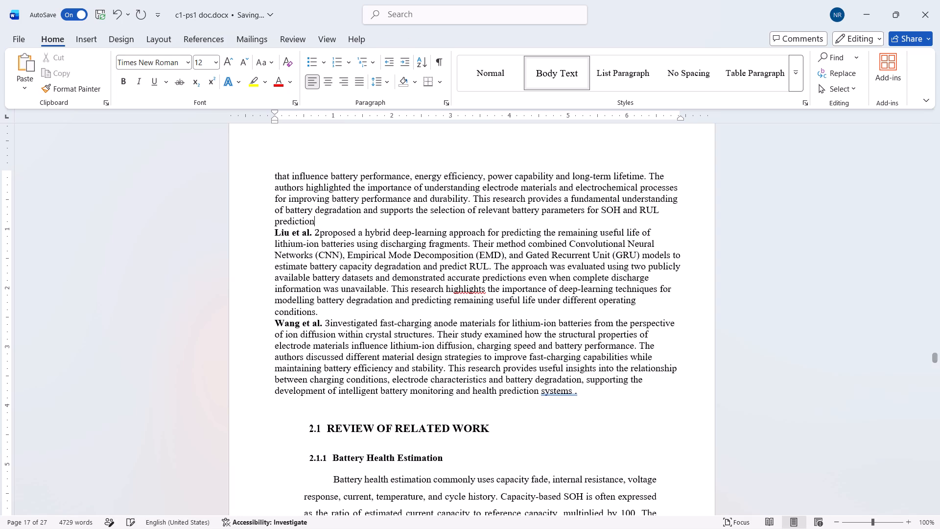
key(period)
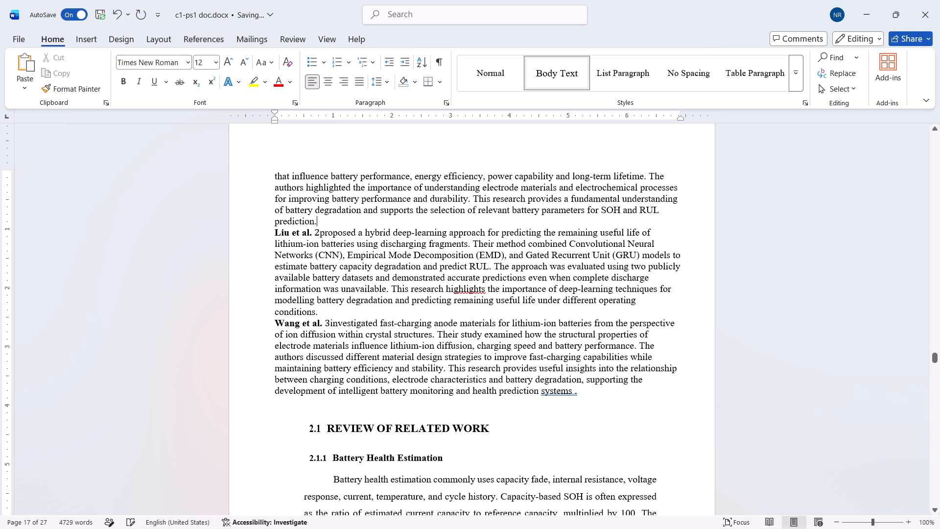
Delete the extra space before the final period of the pasted Wang et al. paragraph.
click(570, 394)
key(Right)
key(Right)
key(BackSpace)
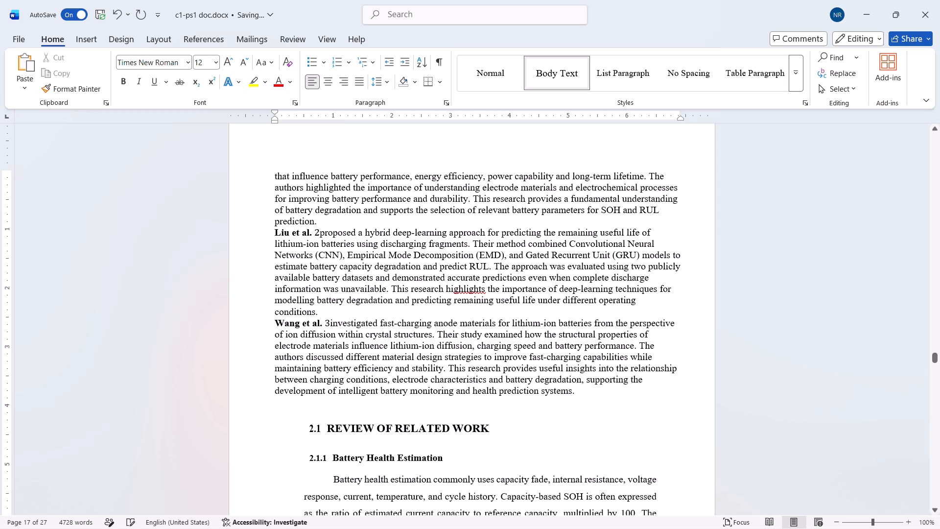
click(586, 397)
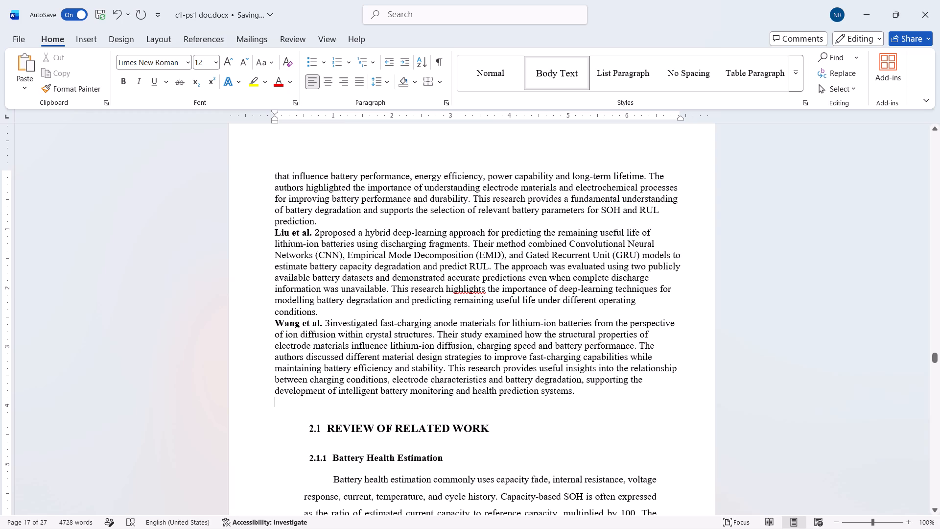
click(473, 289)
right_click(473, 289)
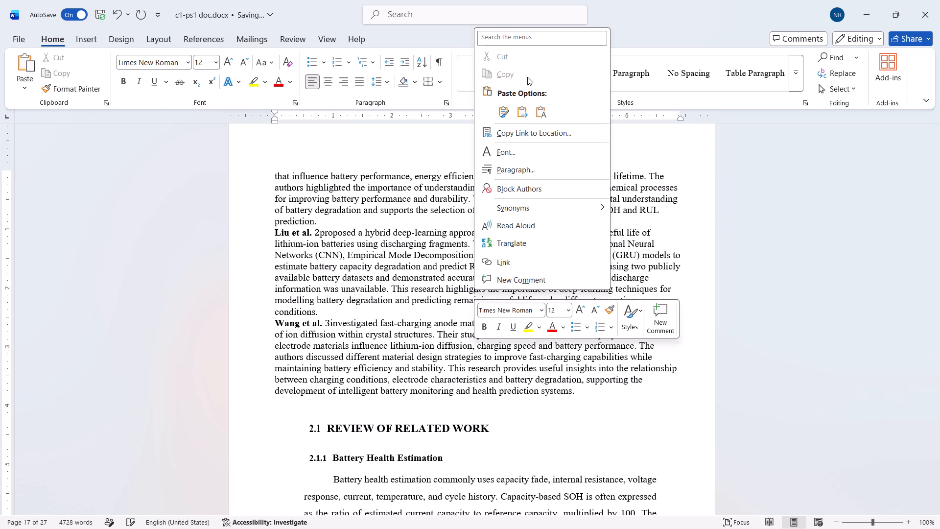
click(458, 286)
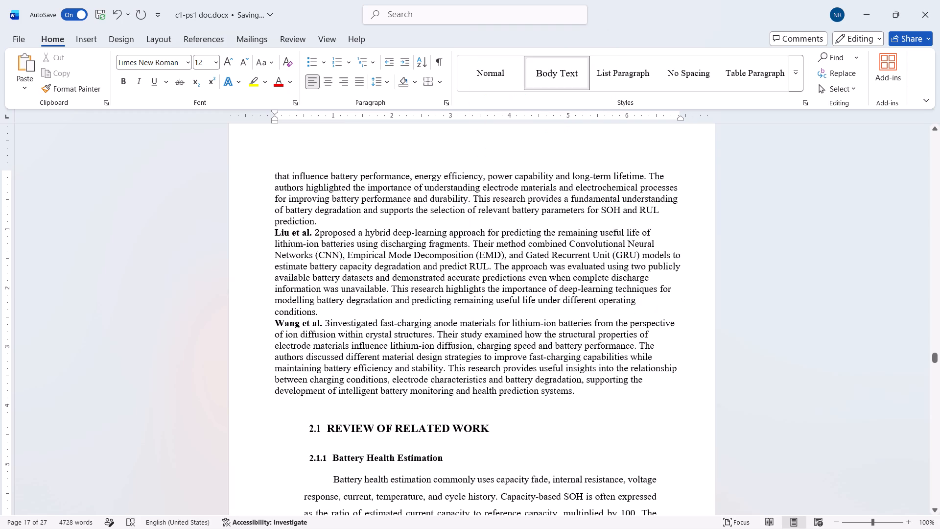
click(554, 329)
Delete the trailing space after the final period of the pasted Wang et al. paragraph.
drag(583, 390, 295, 186)
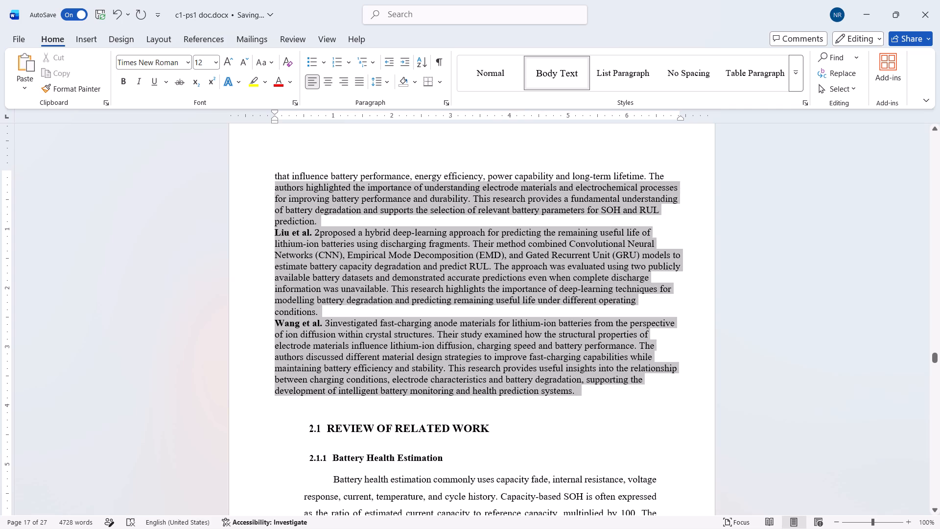
drag(295, 186, 295, 185)
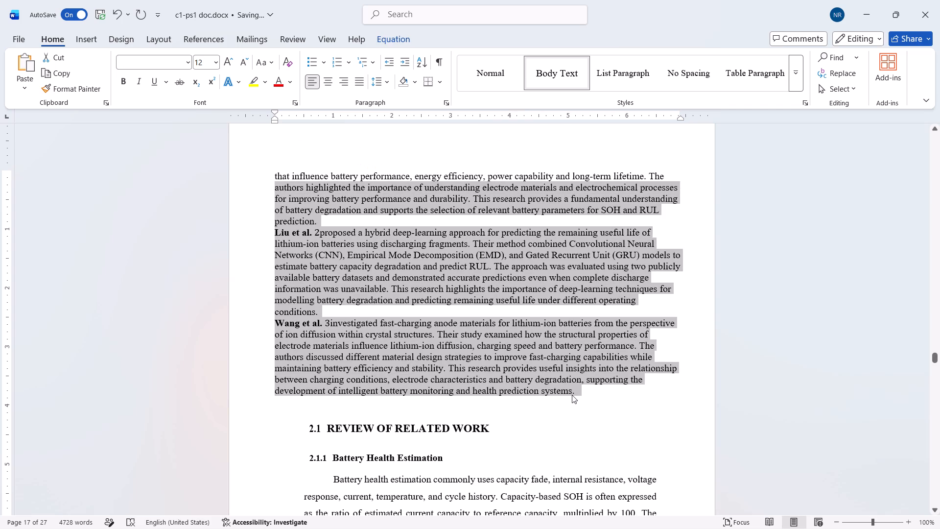
click(579, 391)
key(BackSpace)
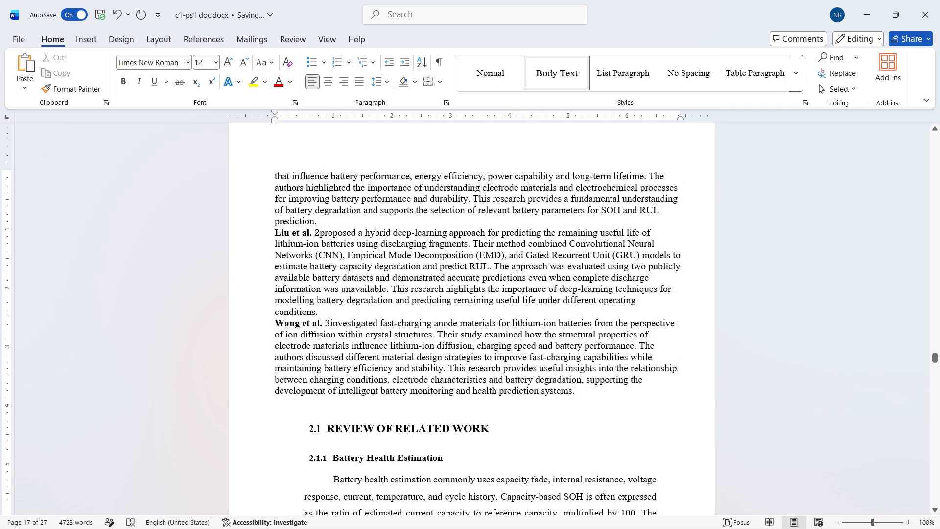
Justify all the pasted literature review text, from "The following three research papers" through the end of the Wang et al. paragraph.
click(575, 390)
drag(574, 392, 319, 216)
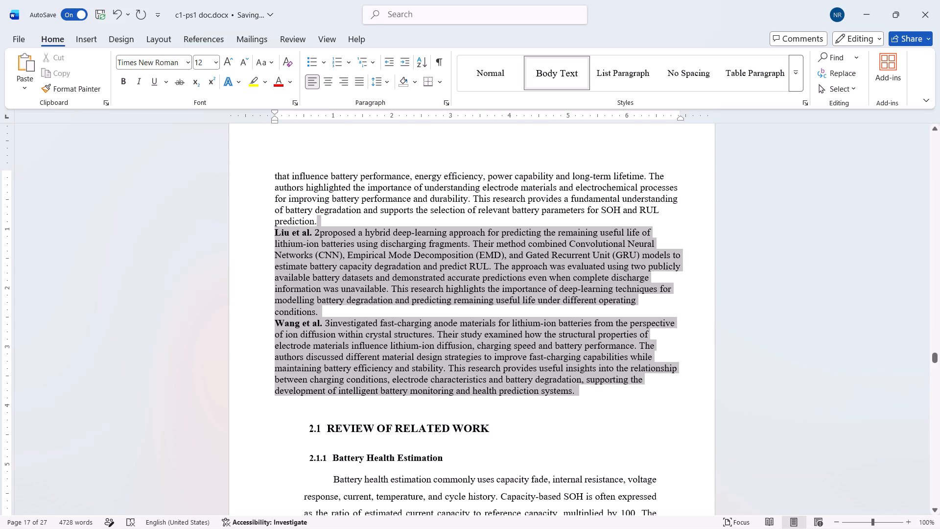
drag(319, 216, 315, 260)
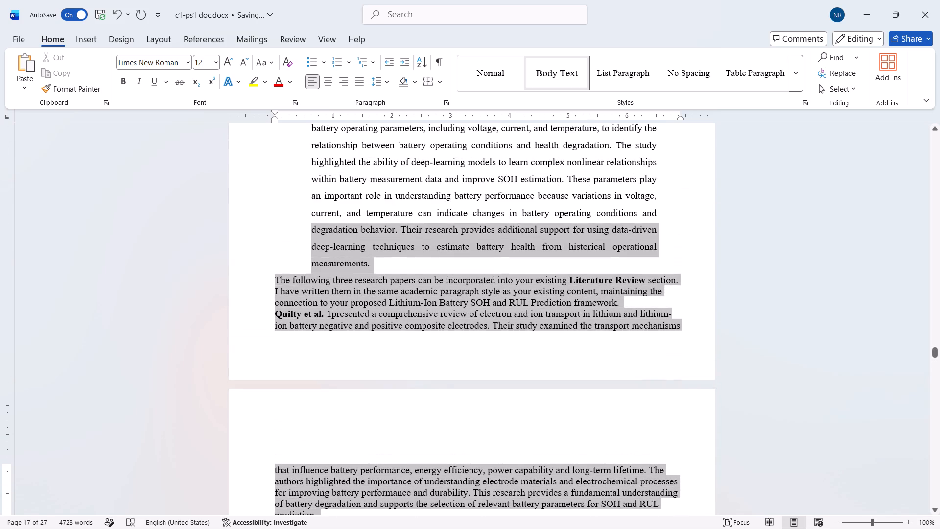
drag(315, 260, 267, 281)
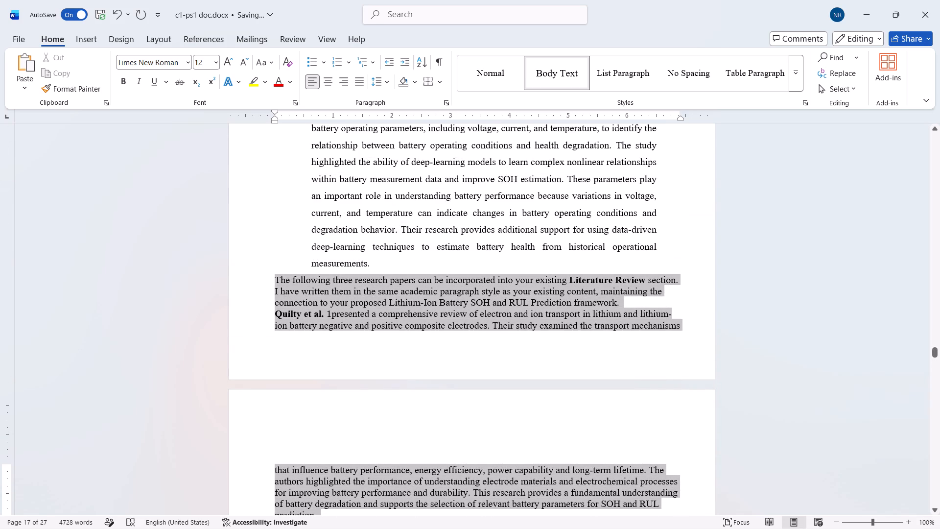
drag(267, 281, 269, 280)
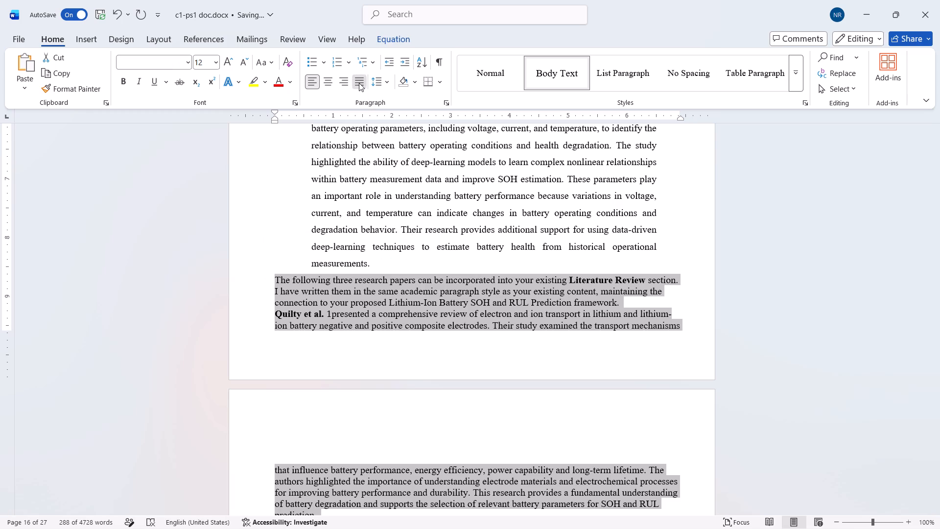
click(359, 83)
Apply the Times New Roman font to the selected pasted literature review text.
click(191, 63)
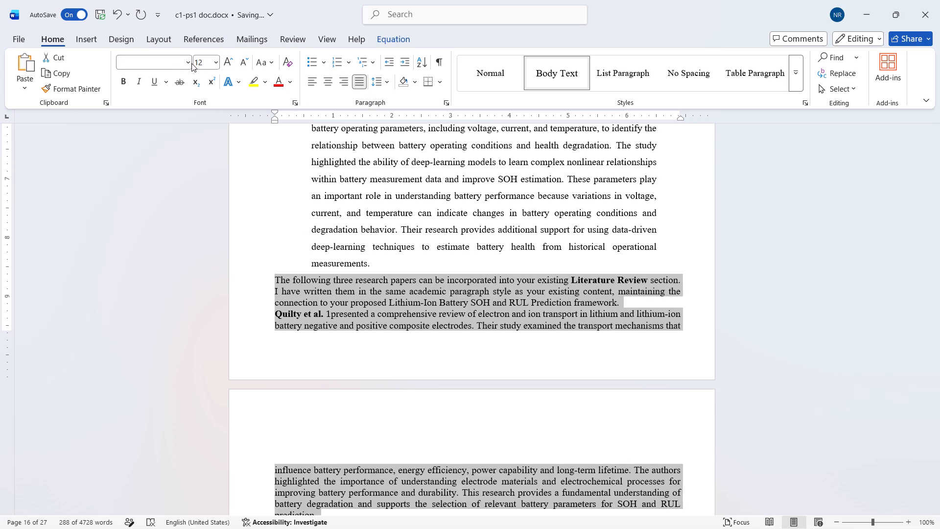
click(186, 63)
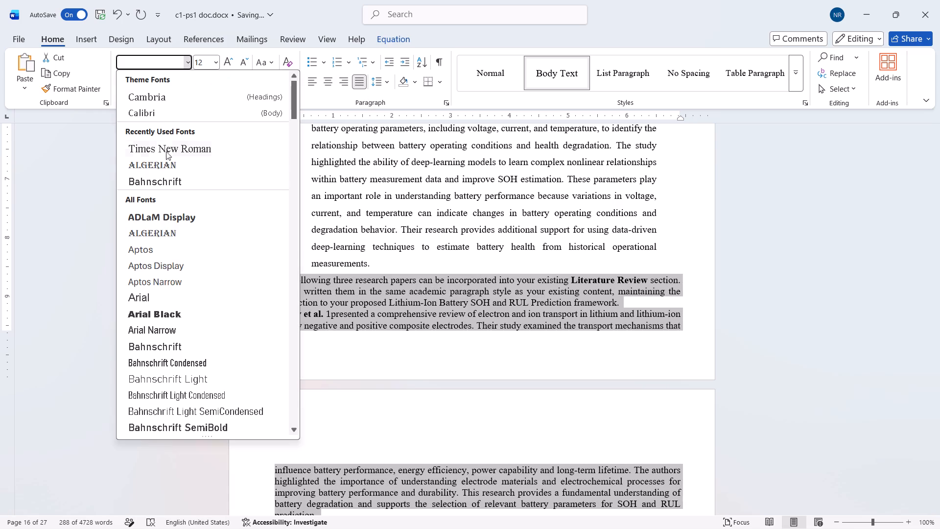
click(181, 149)
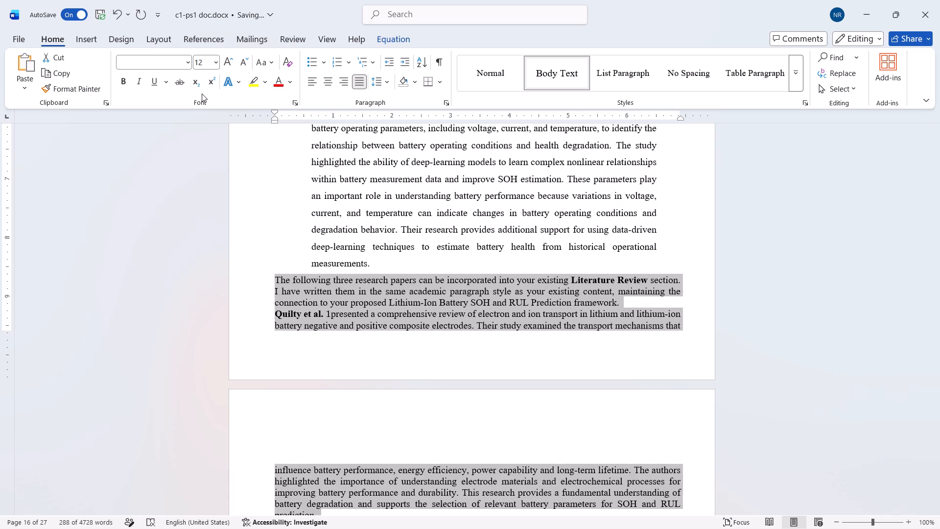
click(185, 65)
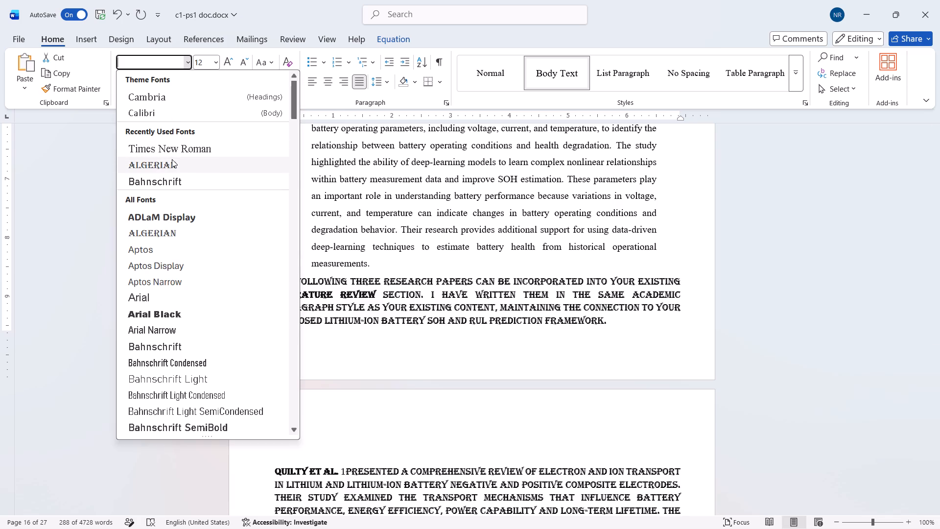
click(175, 154)
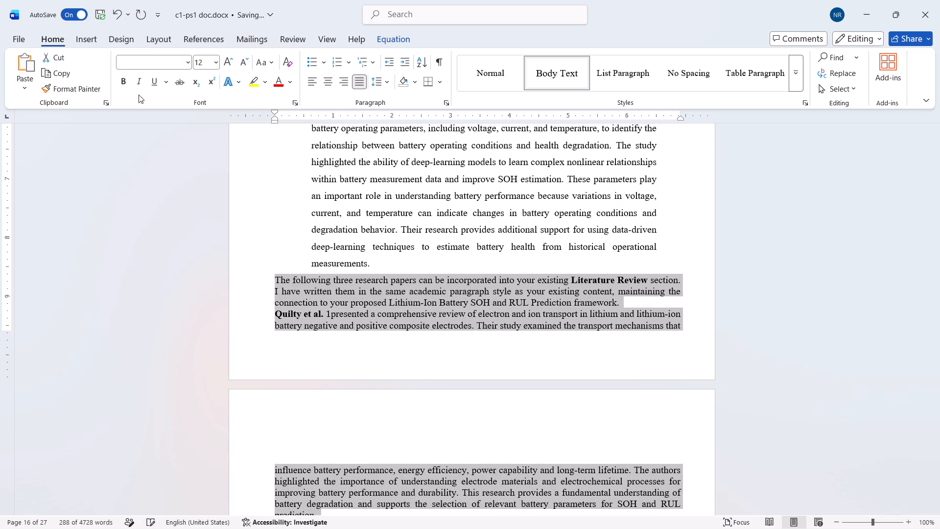
Remove the citation number equation after "Quilty et al." in the pasted Quilty paragraph.
scroll(361, 372, down, 2)
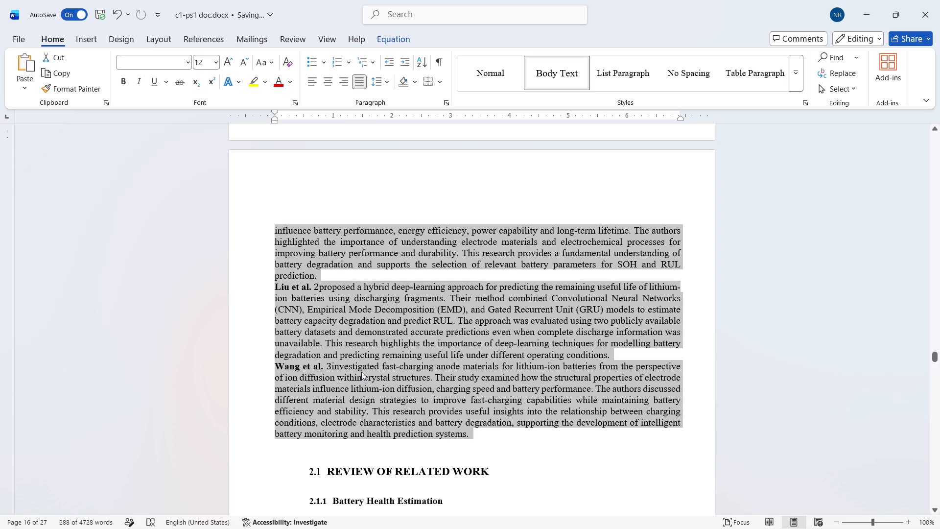
click(325, 276)
scroll(325, 276, up, 1)
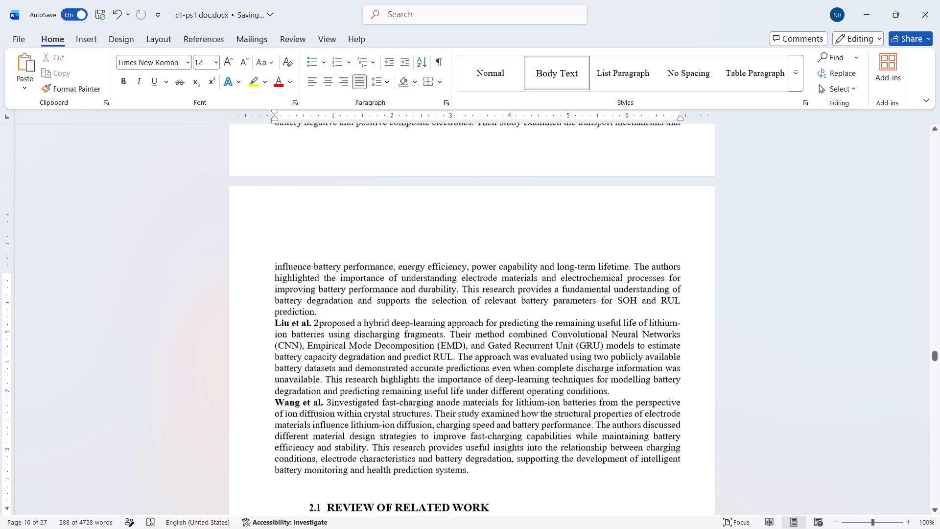
scroll(325, 276, up, 1)
drag(316, 329, 267, 223)
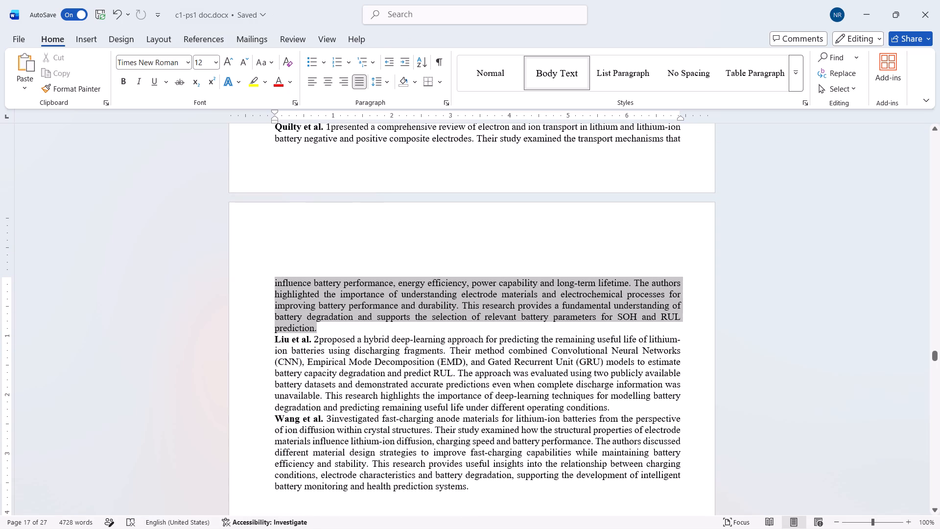
drag(267, 223, 271, 154)
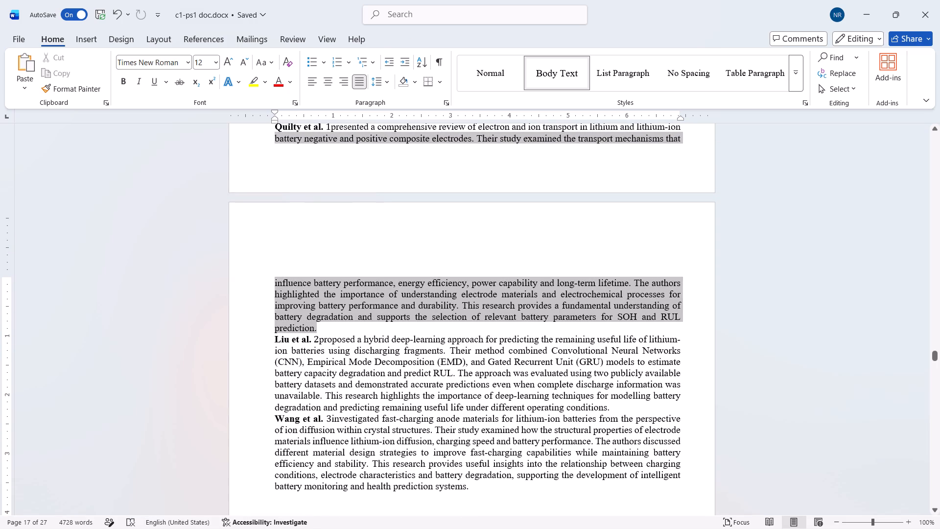
drag(271, 154, 274, 173)
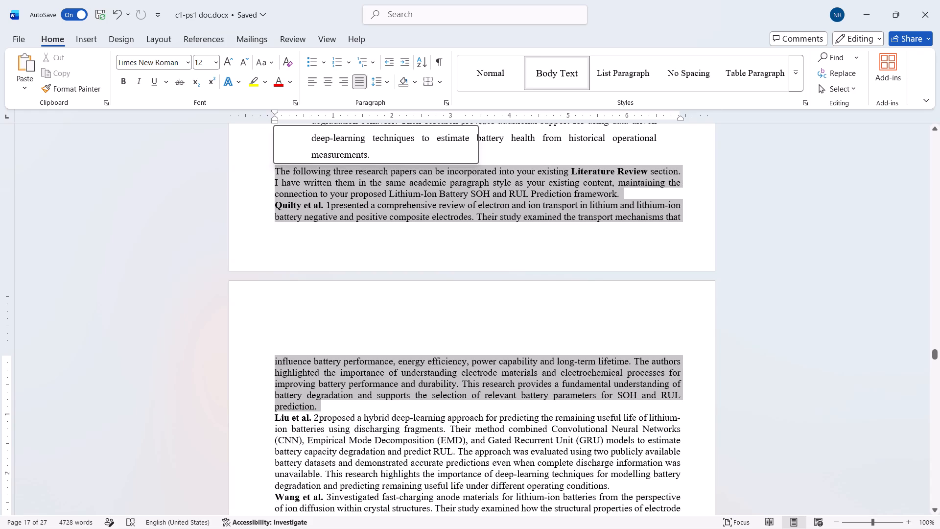
click(330, 200)
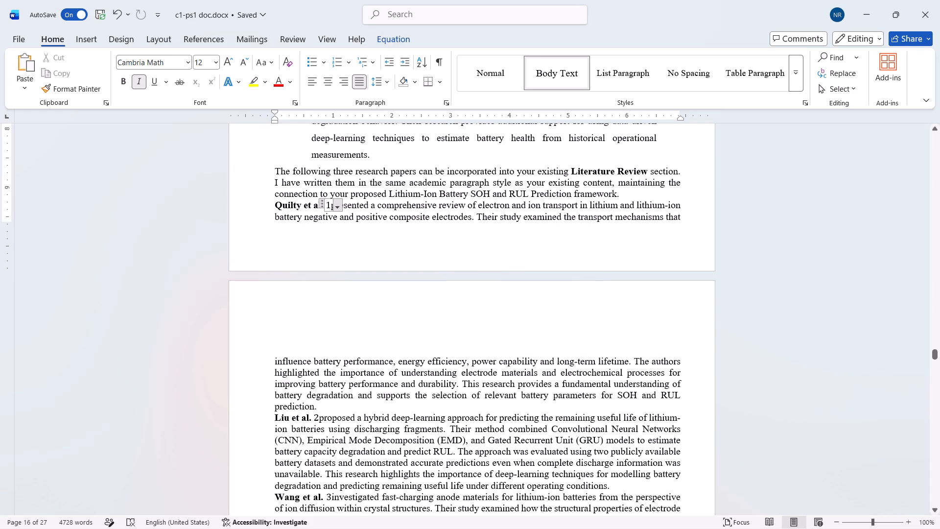
key(BackSpace)
key(Delete)
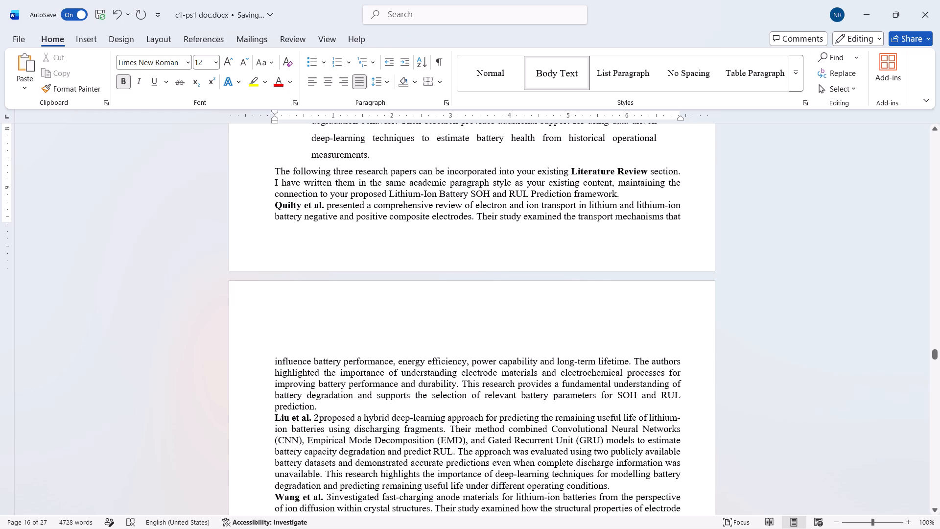
Remove all bold formatting from the pasted introductory paragraph and the Quilty et al. paragraph.
drag(275, 169, 347, 418)
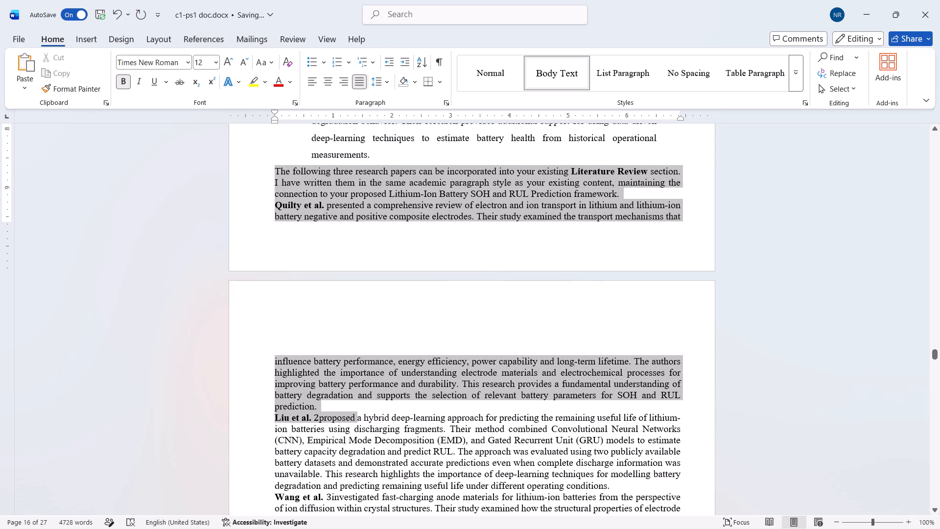
drag(347, 418, 325, 405)
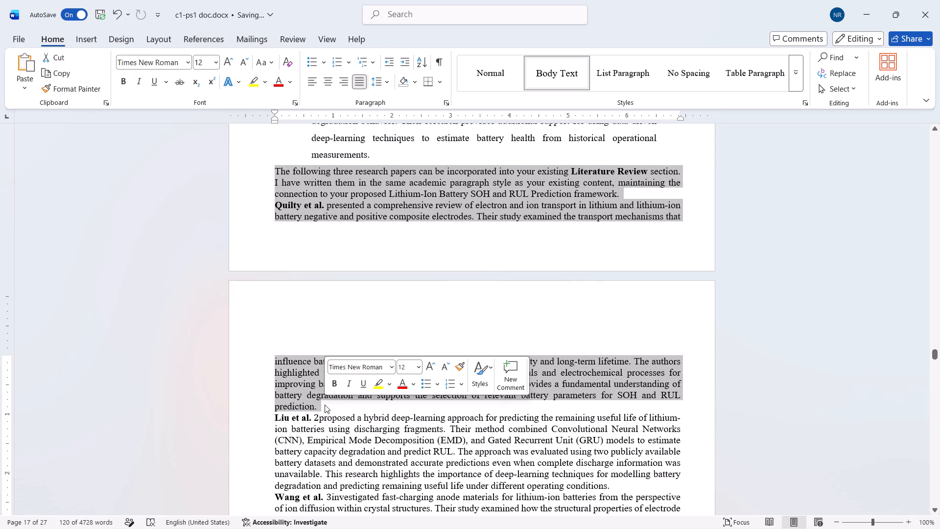
click(125, 87)
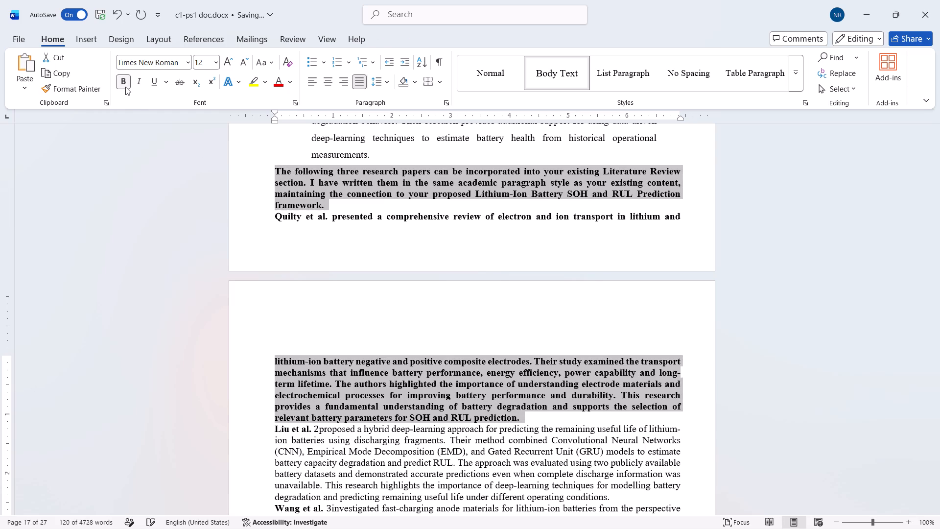
click(125, 87)
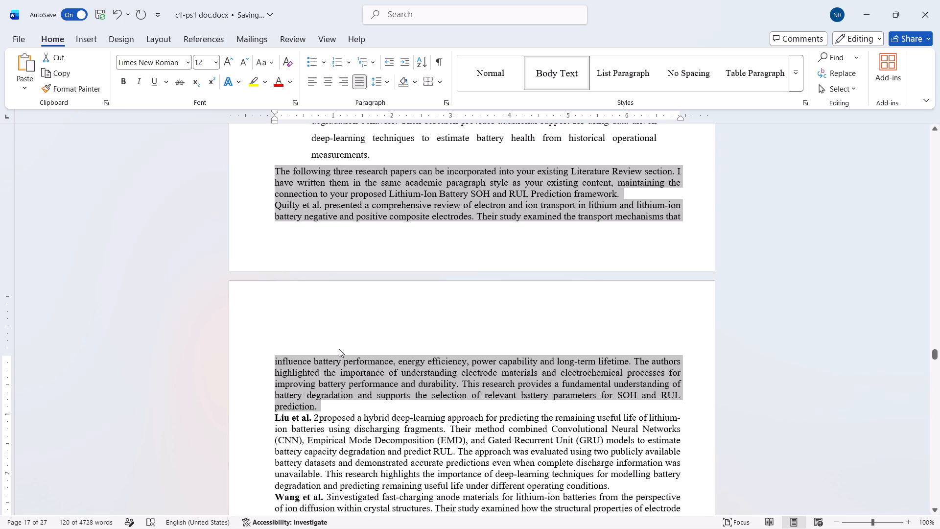
Delete the ChatGPT introductory paragraph beginning "The following three research papers" above the Quilty et al. paragraph.
scroll(339, 349, up, 2)
scroll(339, 349, down, 2)
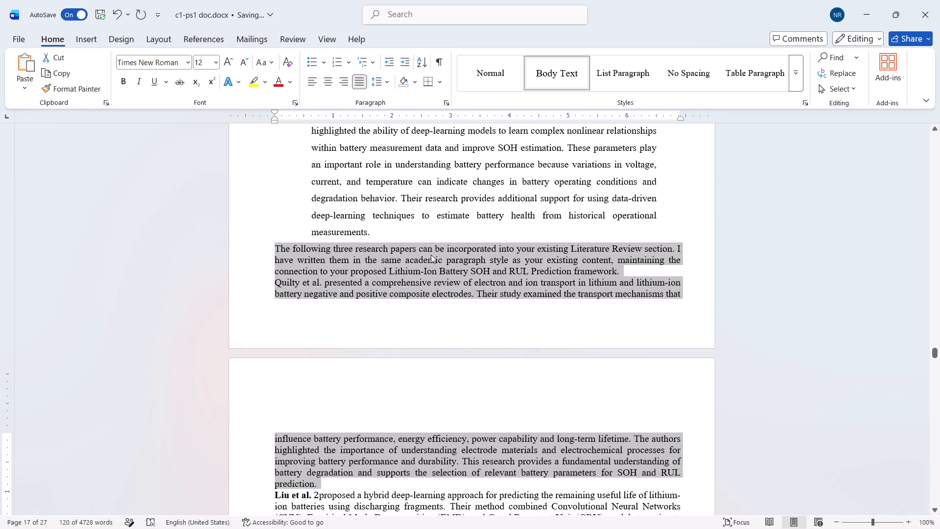
click(624, 269)
drag(618, 272, 279, 256)
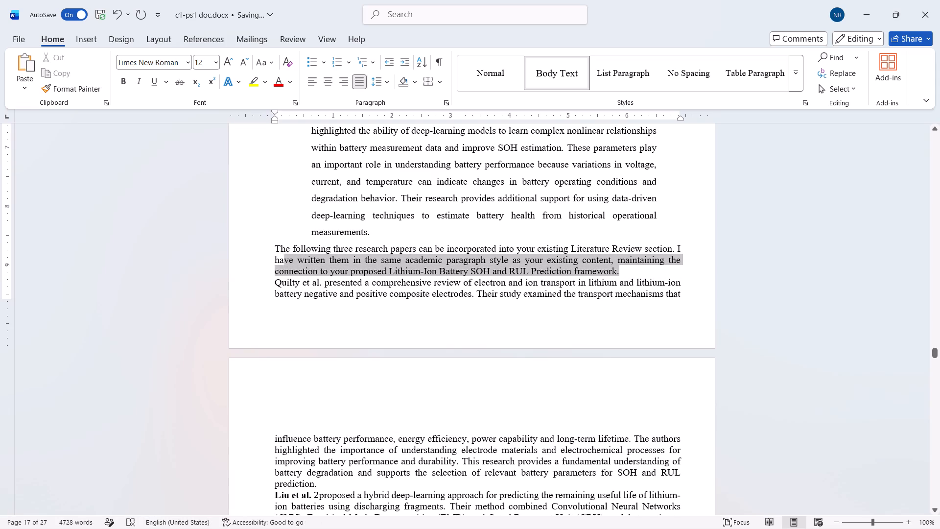
drag(279, 256, 271, 250)
key(BackSpace)
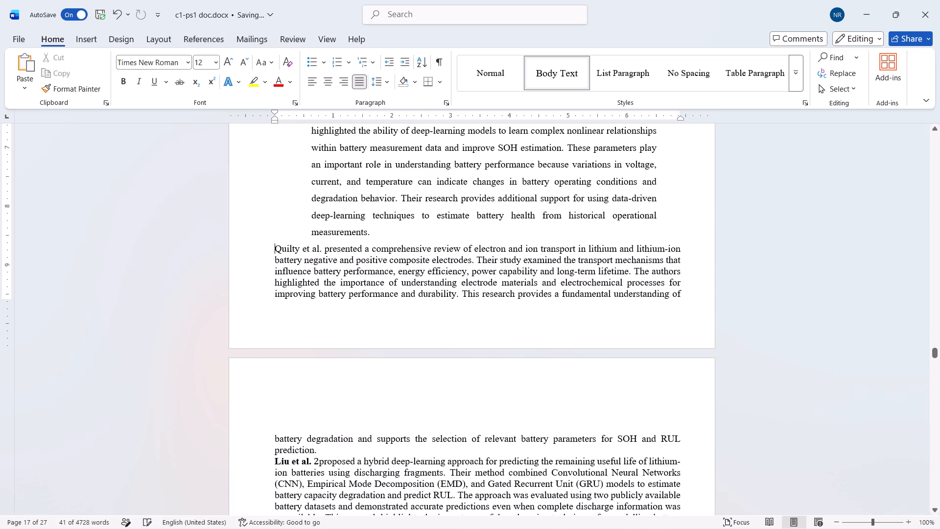
Set the line spacing of the Quilty et al. paragraph to 1.5 to match the paragraph above.
drag(319, 449, 279, 285)
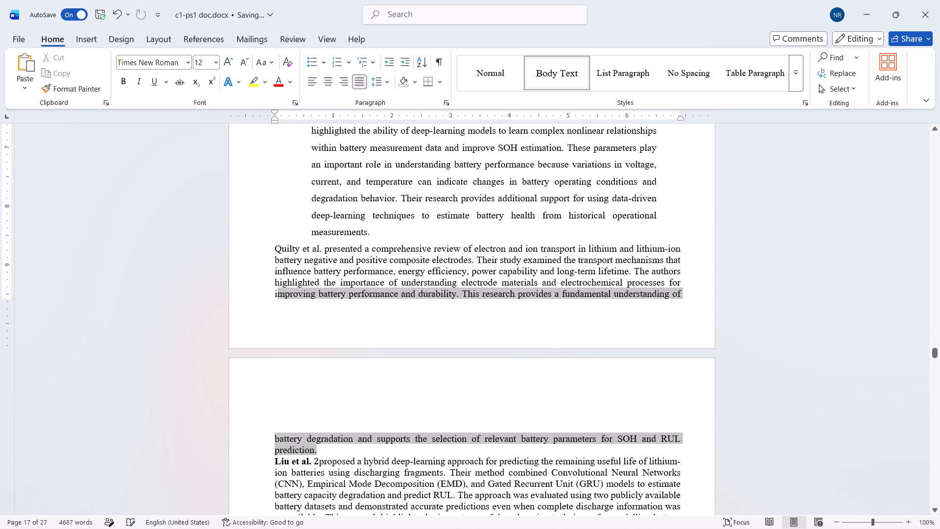
drag(279, 285, 278, 252)
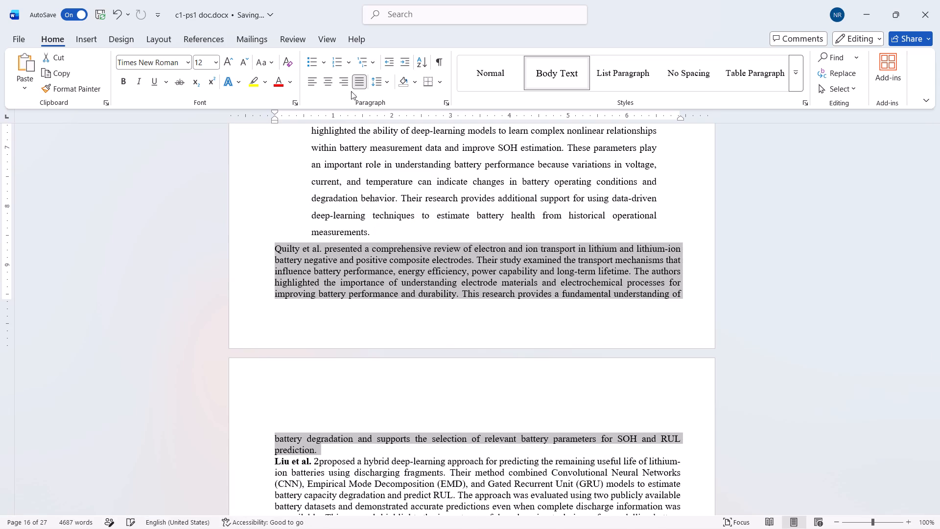
click(377, 77)
click(391, 127)
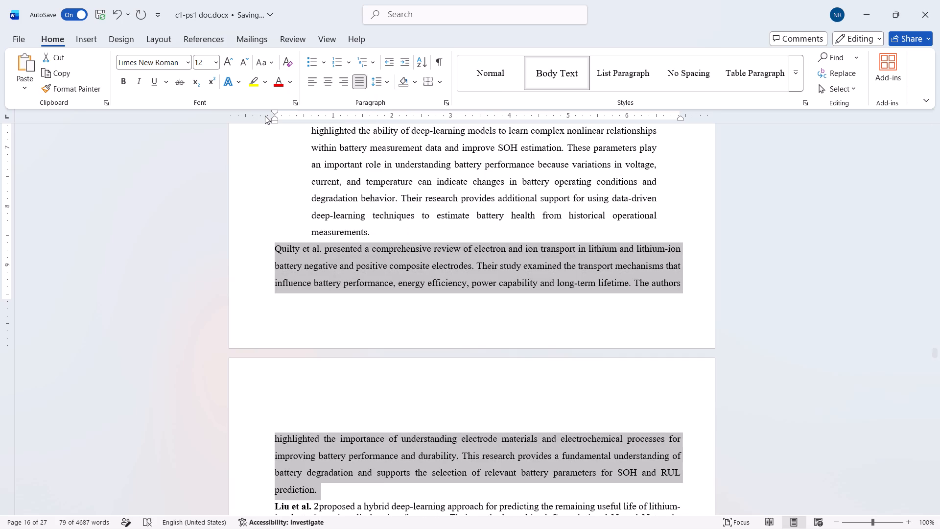
Indent the Quilty et al. paragraph to match the one above, with its first line starting at about the 1-inch mark.
click(272, 117)
drag(274, 120, 311, 124)
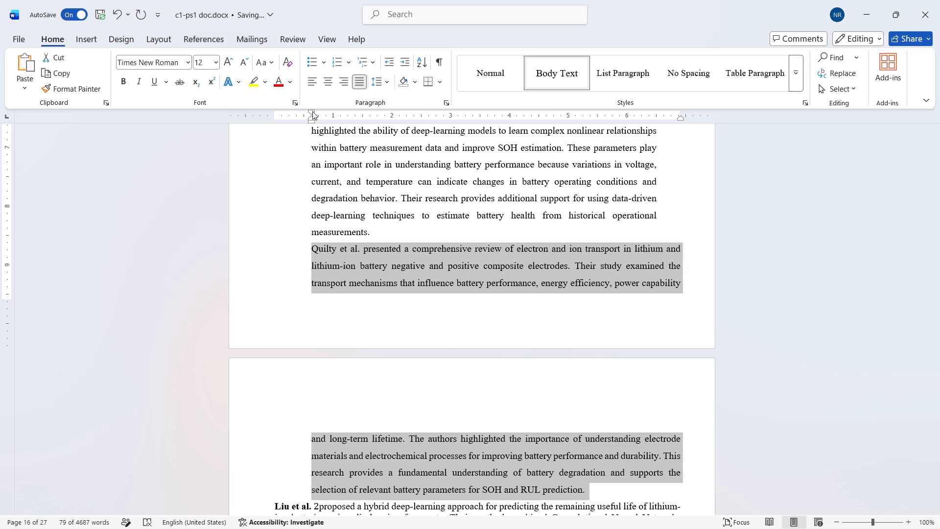
drag(312, 111, 331, 112)
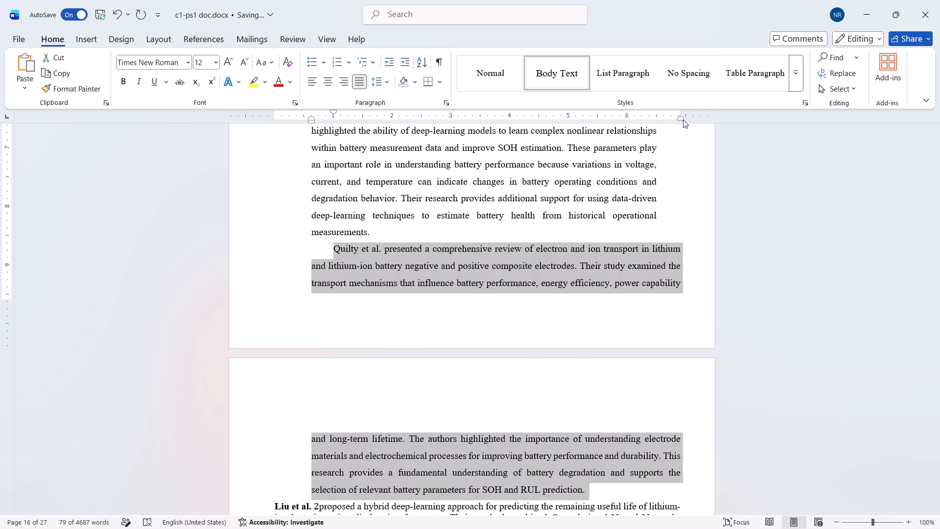
drag(679, 117, 657, 119)
scroll(509, 360, down, 1)
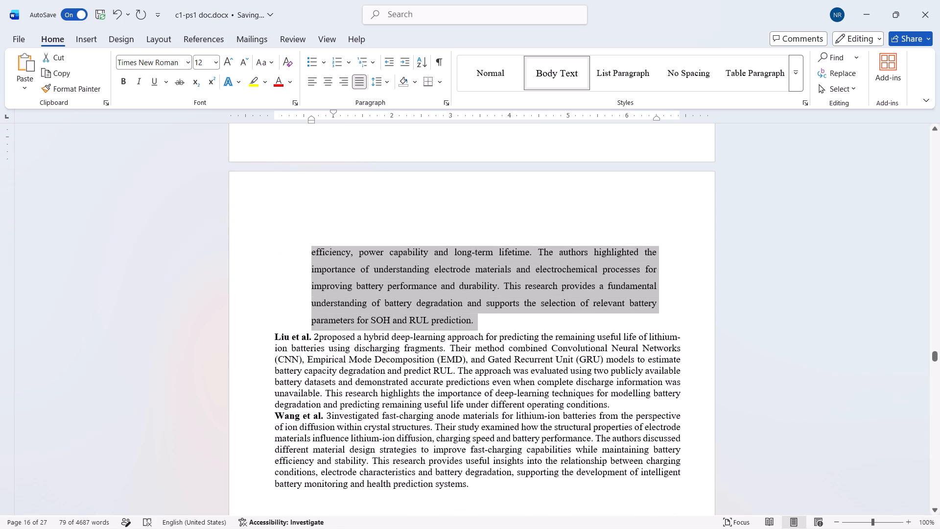
Delete the stray citation numbers 2 and 3 after "Liu et al." and "Wang et al." in the pasted paragraphs.
click(484, 321)
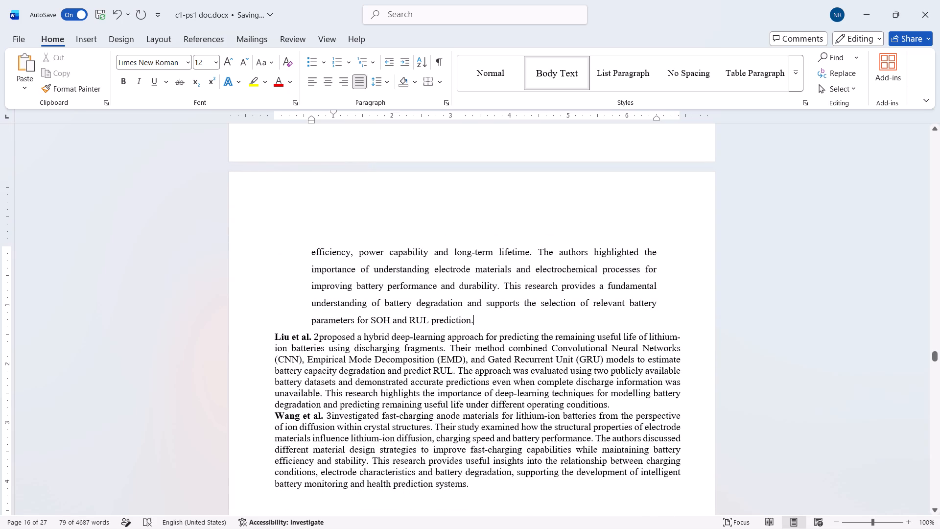
drag(471, 483, 298, 370)
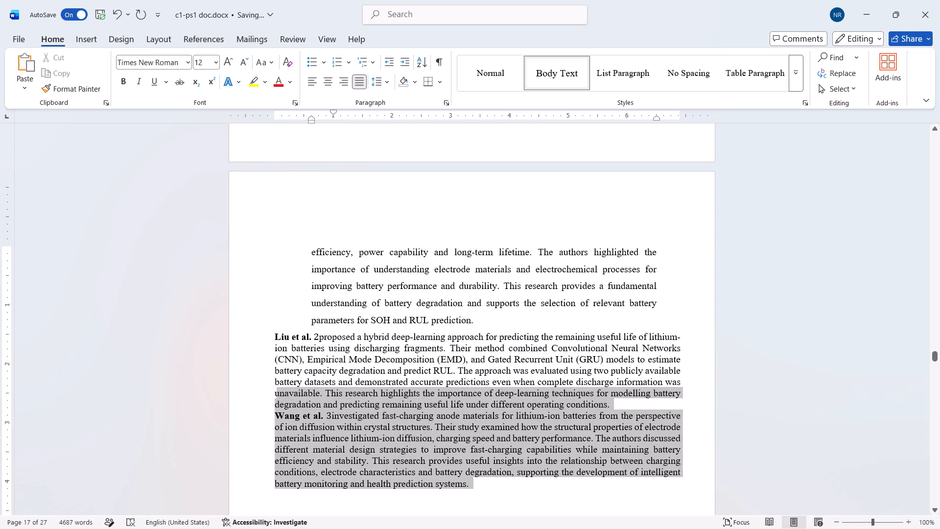
drag(298, 370, 277, 339)
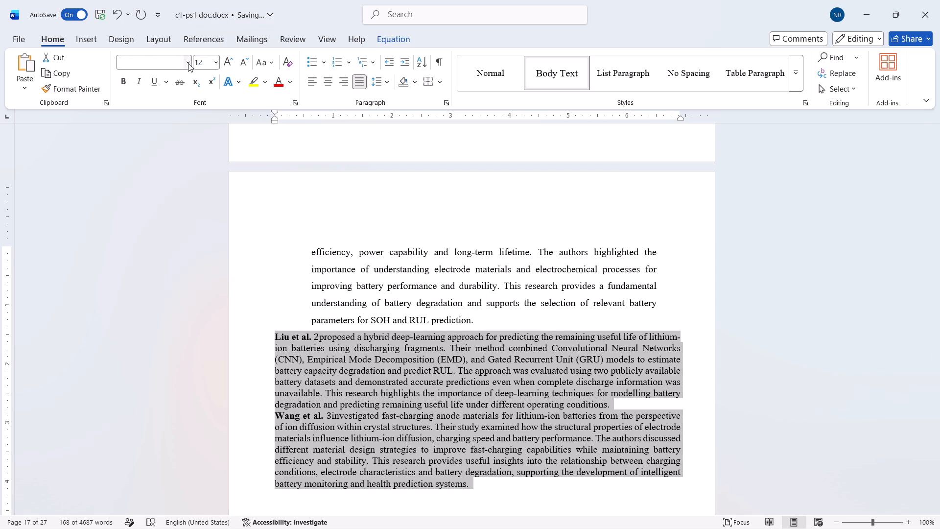
click(316, 332)
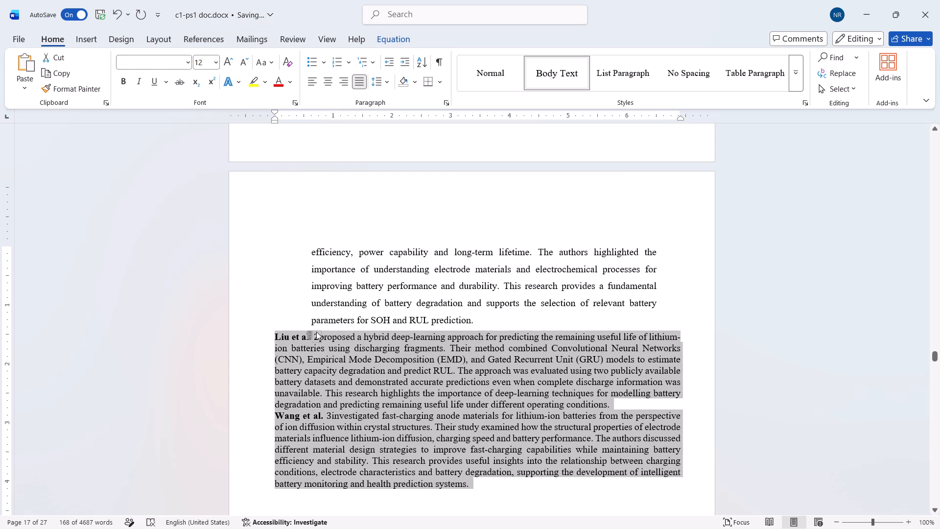
click(318, 336)
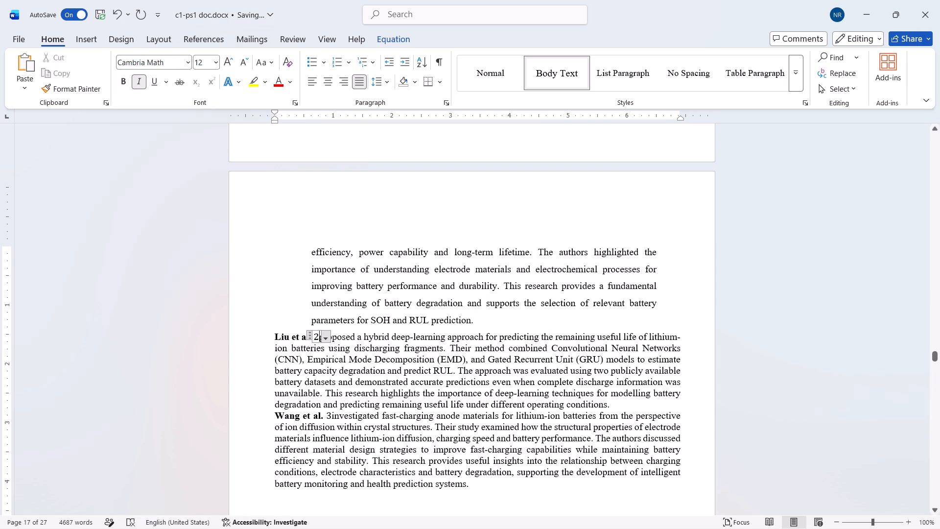
key(BackSpace)
key(Delete)
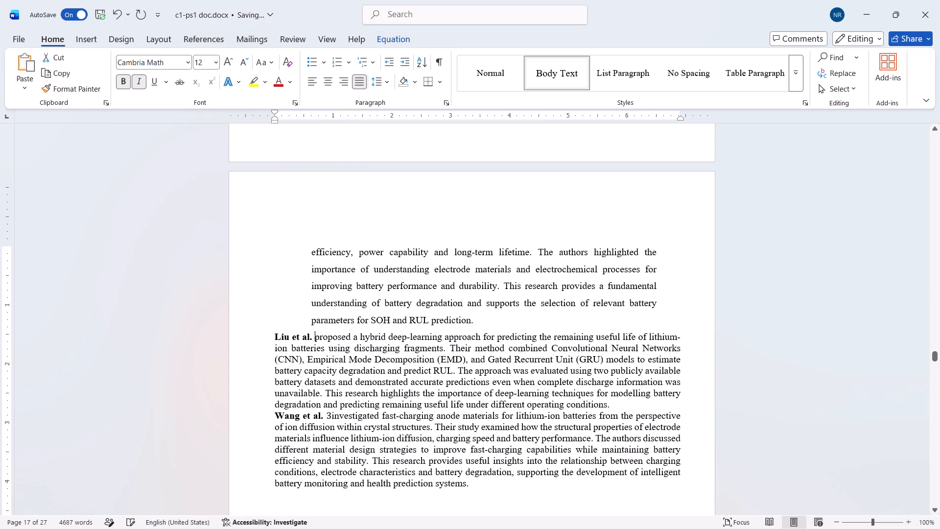
click(329, 414)
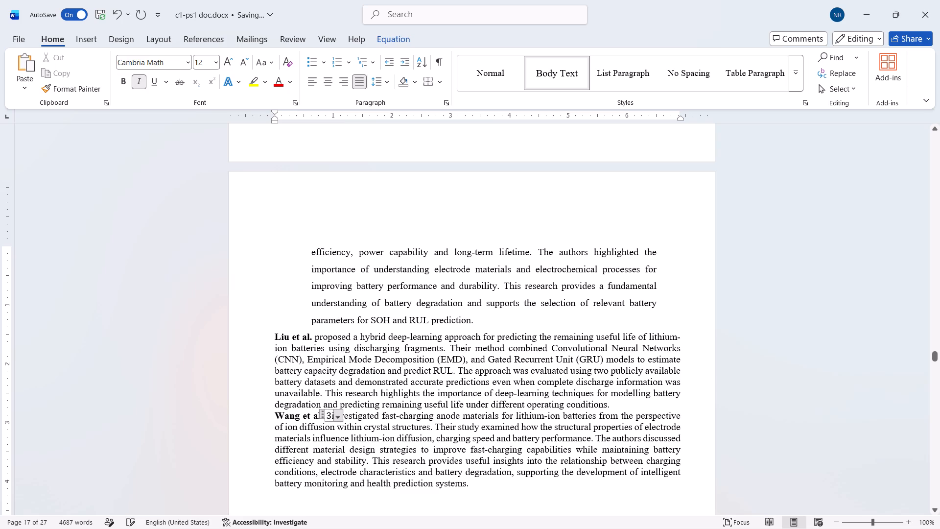
key(BackSpace)
key(Delete)
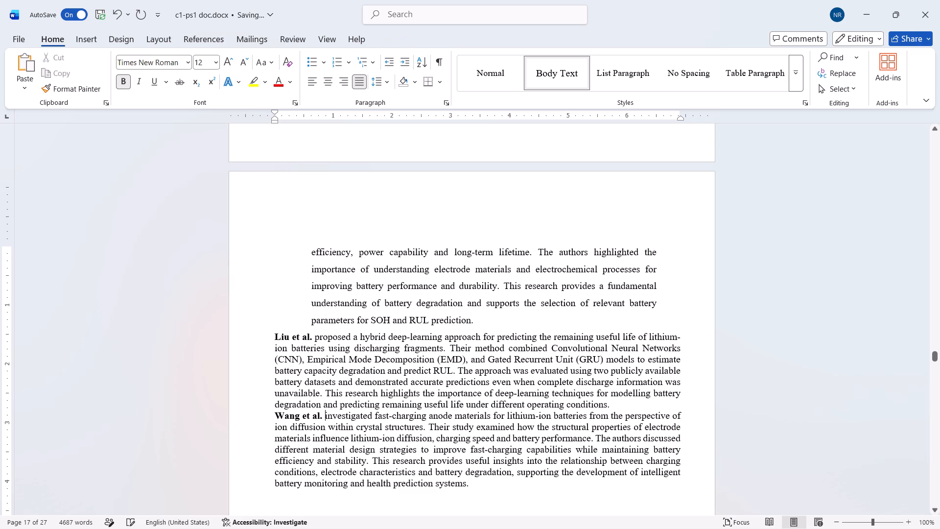
Set the line spacing of the pasted Liu et al. and Wang et al. paragraphs to 1.5.
drag(471, 482, 275, 342)
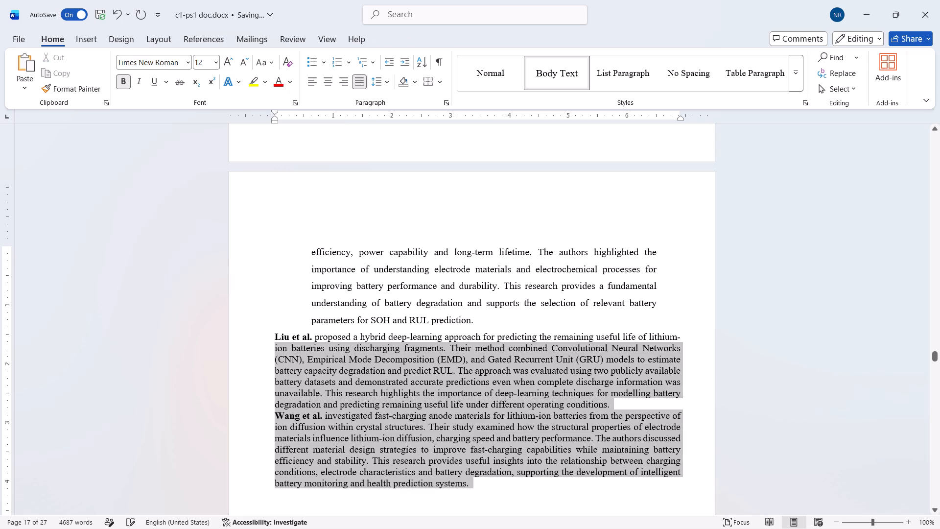
drag(275, 342, 275, 340)
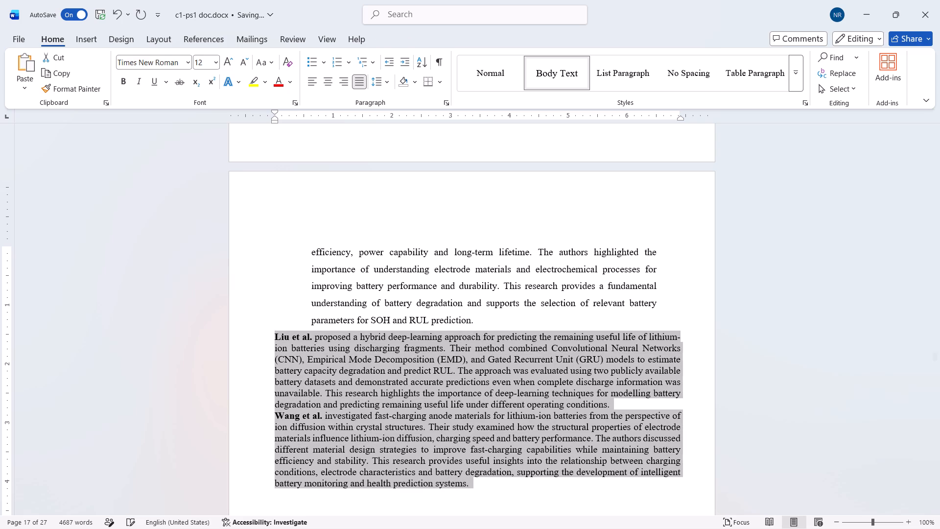
click(391, 79)
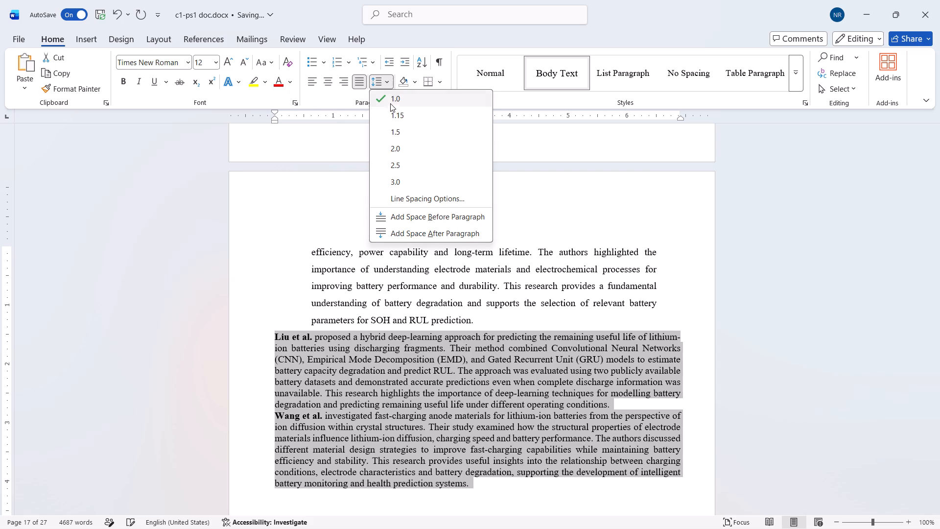
click(395, 131)
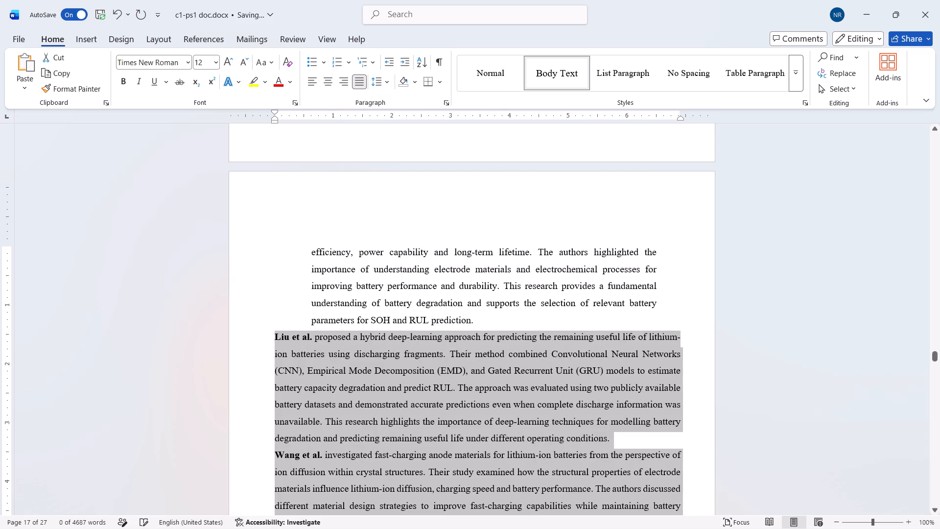
Indent the Liu et al. and Wang et al. paragraphs: left about 0.6 inch, first line about the 1-inch mark, right edge about 6.5 inches.
drag(275, 119, 303, 122)
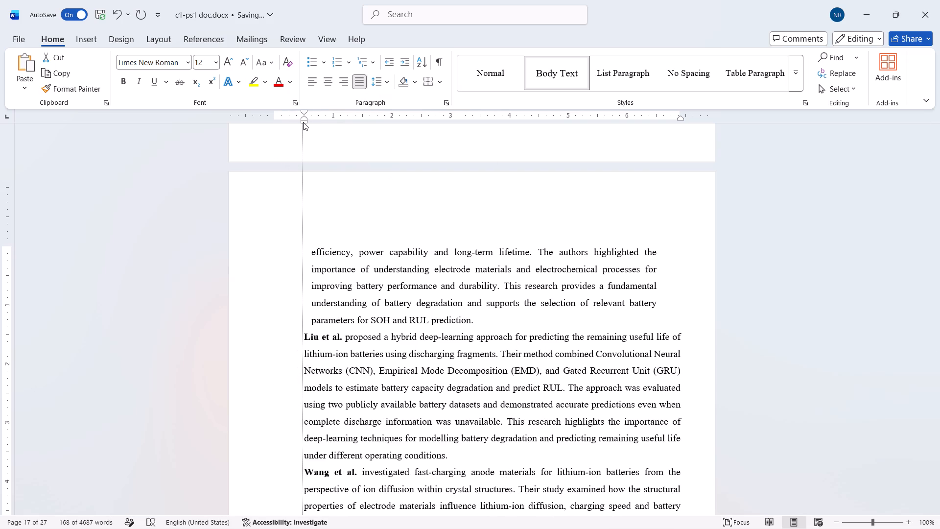
drag(303, 122, 309, 122)
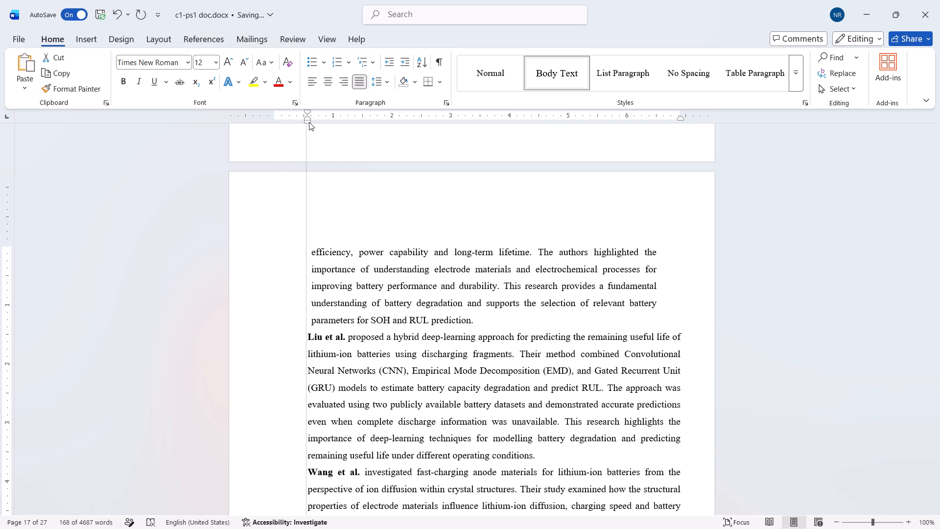
drag(309, 122, 313, 123)
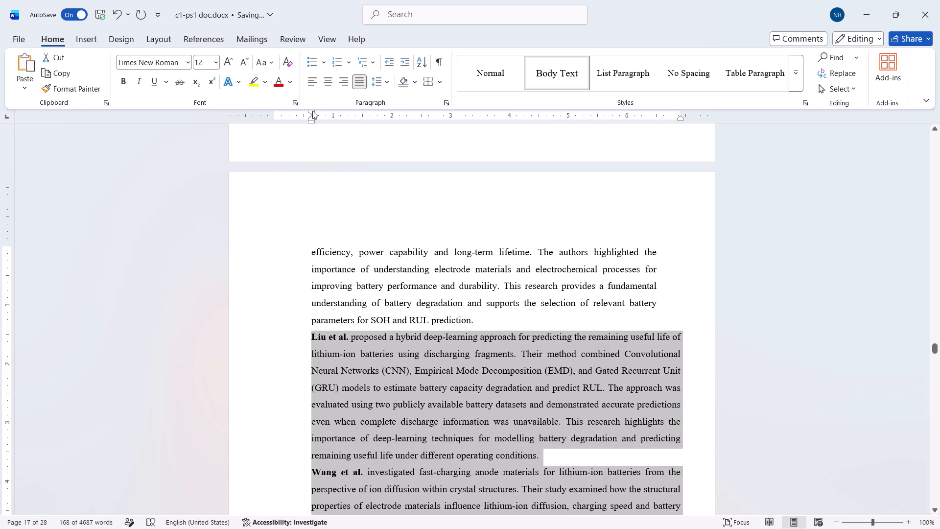
drag(311, 111, 328, 111)
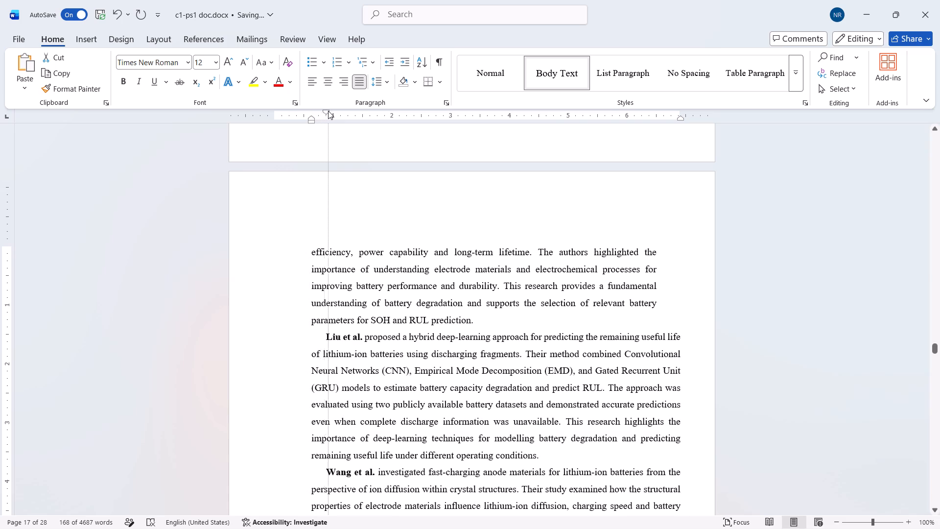
drag(328, 111, 331, 111)
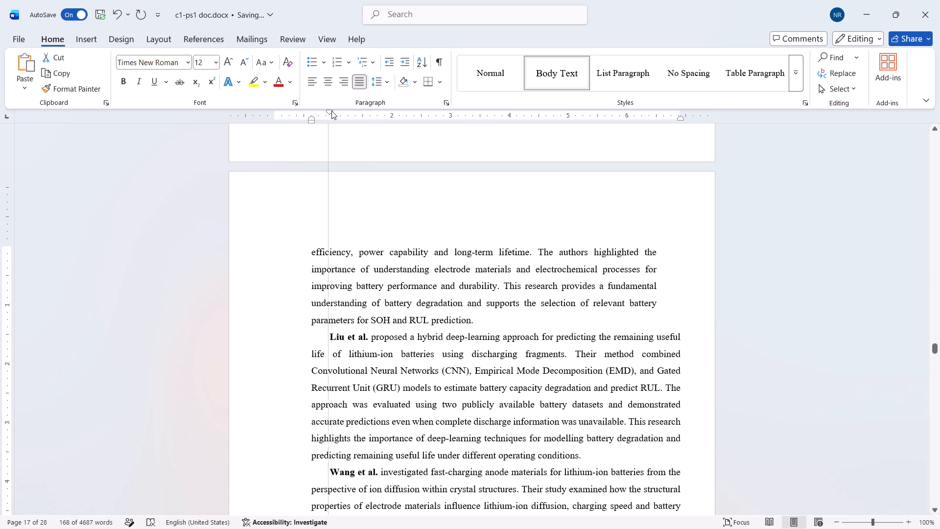
drag(331, 111, 334, 112)
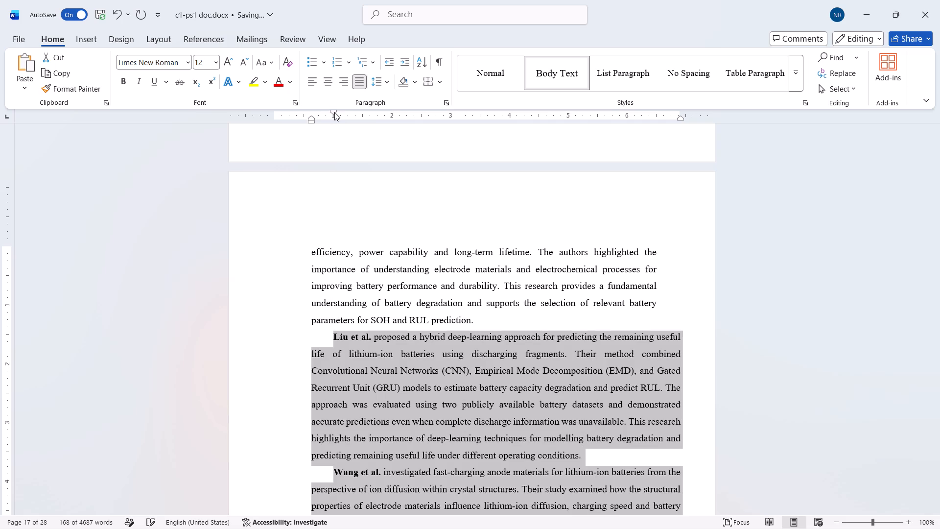
drag(681, 118, 658, 120)
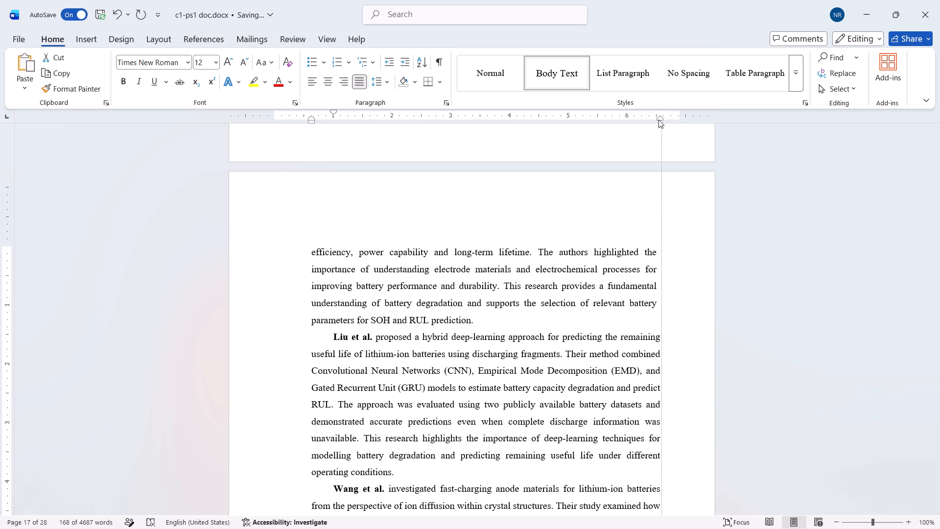
drag(658, 120, 656, 120)
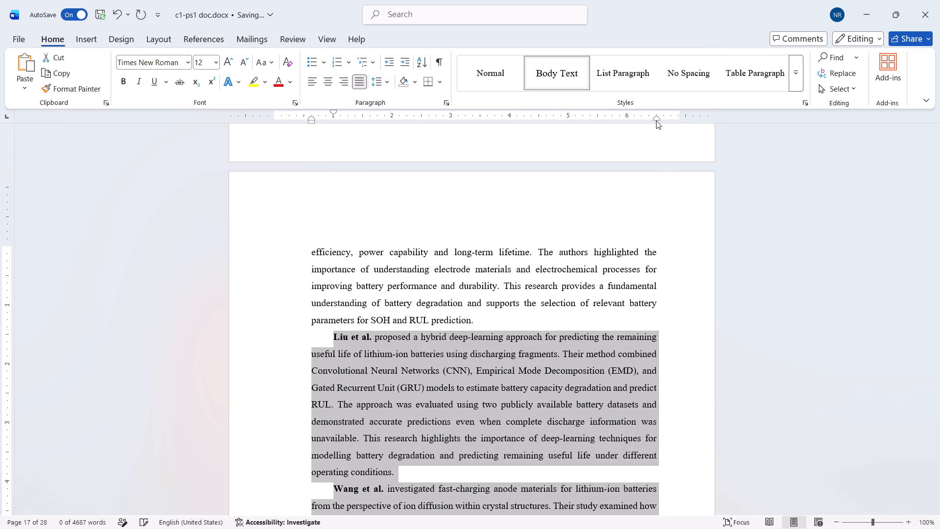
click(686, 247)
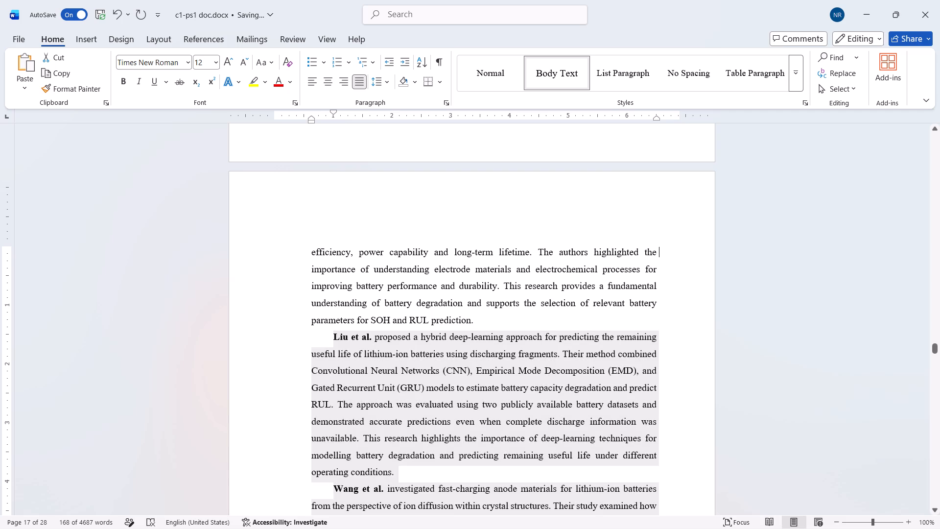
Remove the bold formatting from "Wang et al." and "Liu et al." at the start of their paragraphs.
scroll(614, 300, down, 1)
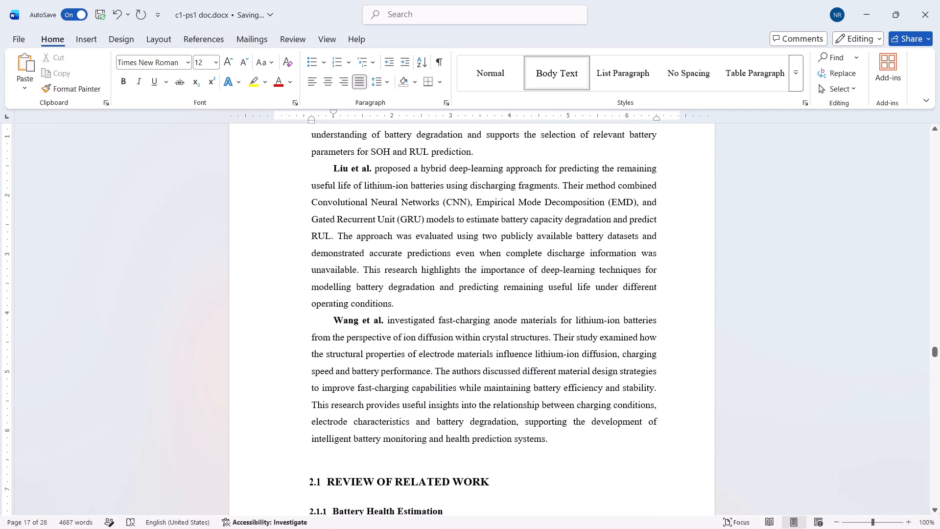
drag(385, 322, 344, 320)
click(122, 80)
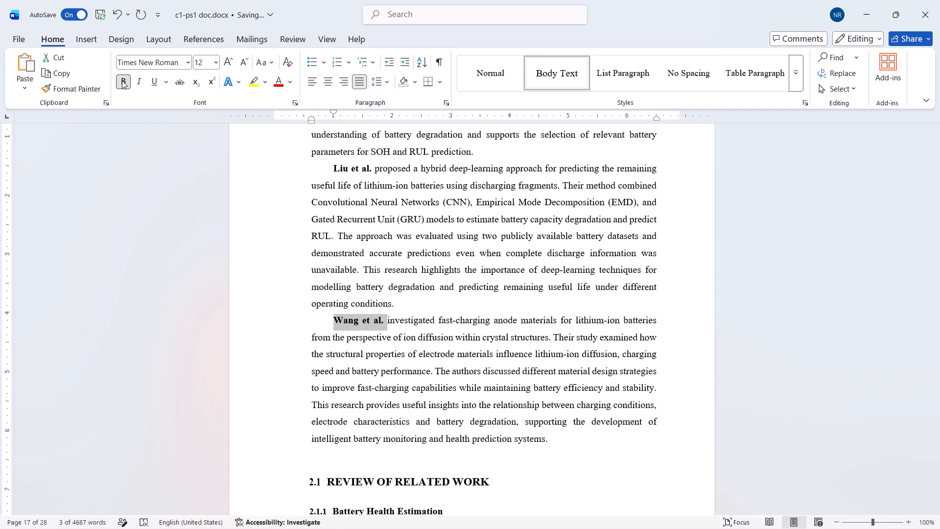
click(258, 311)
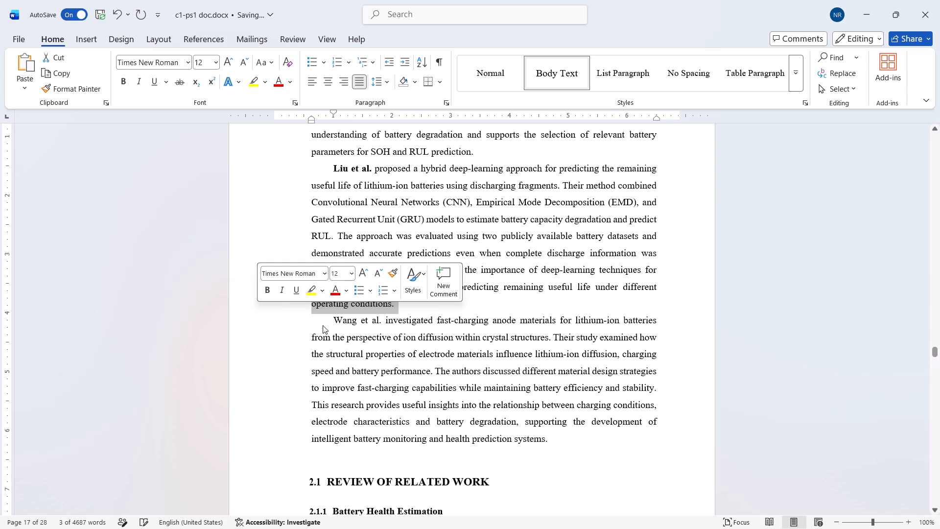
click(321, 349)
scroll(321, 349, up, 1)
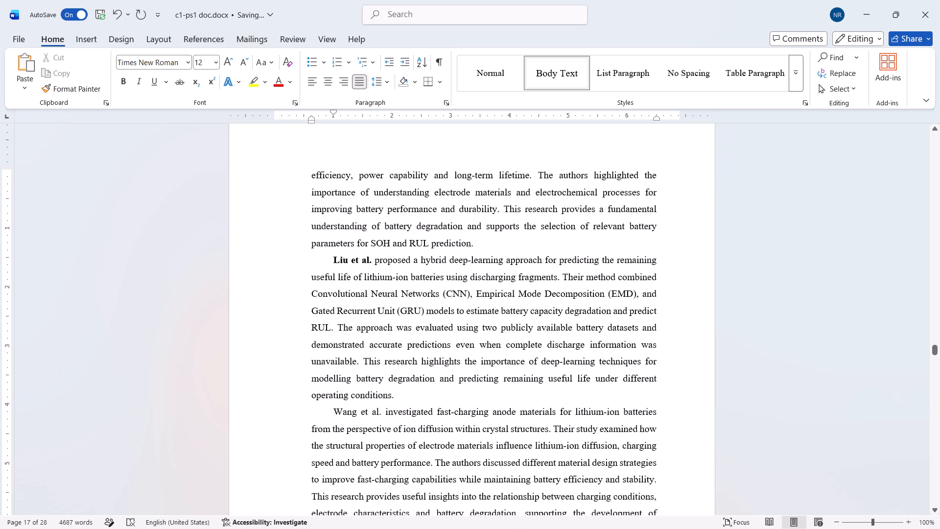
drag(371, 260, 336, 261)
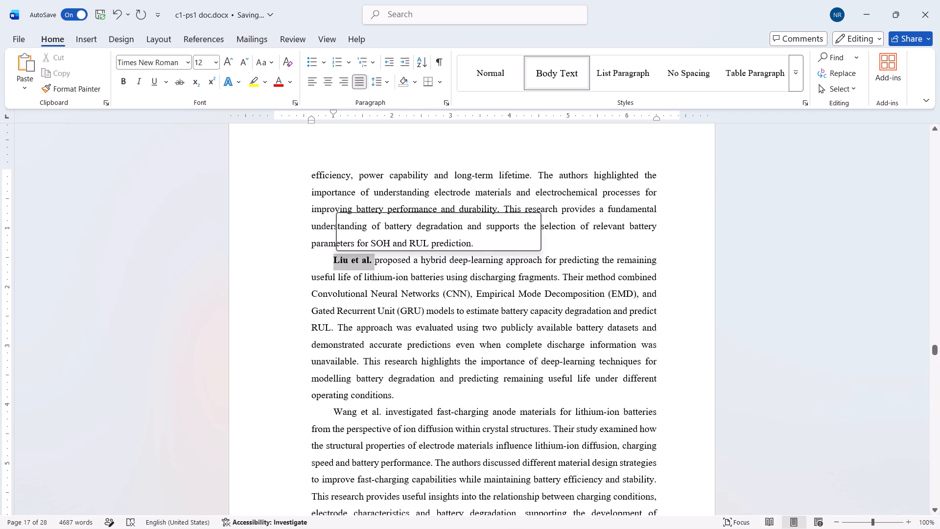
click(121, 82)
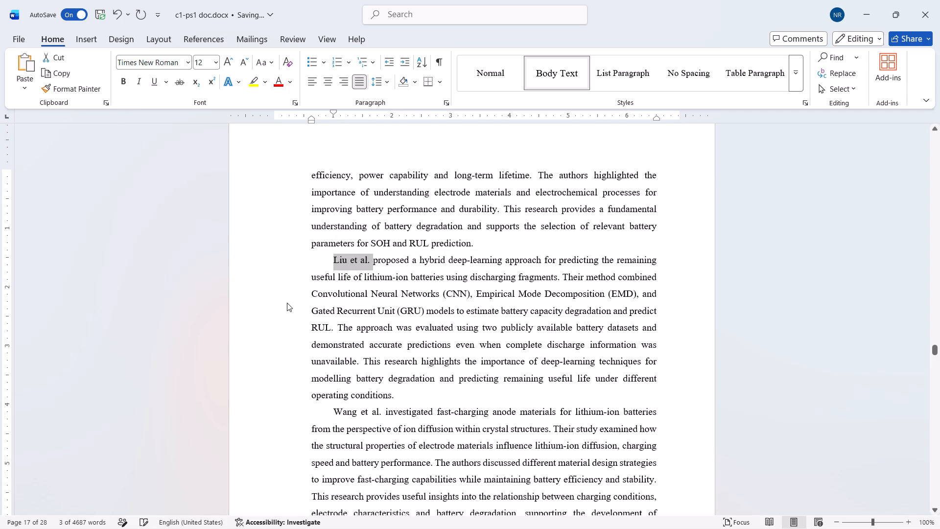
click(287, 303)
Delete an empty line between the Wang et al. paragraph and the heading 2.1 REVIEW OF RELATED WORK.
scroll(287, 303, down, 4)
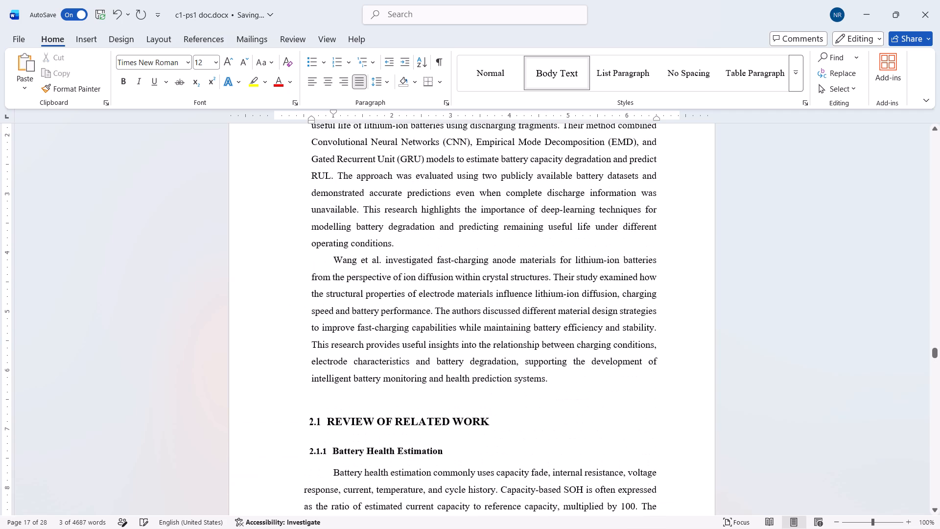
click(309, 406)
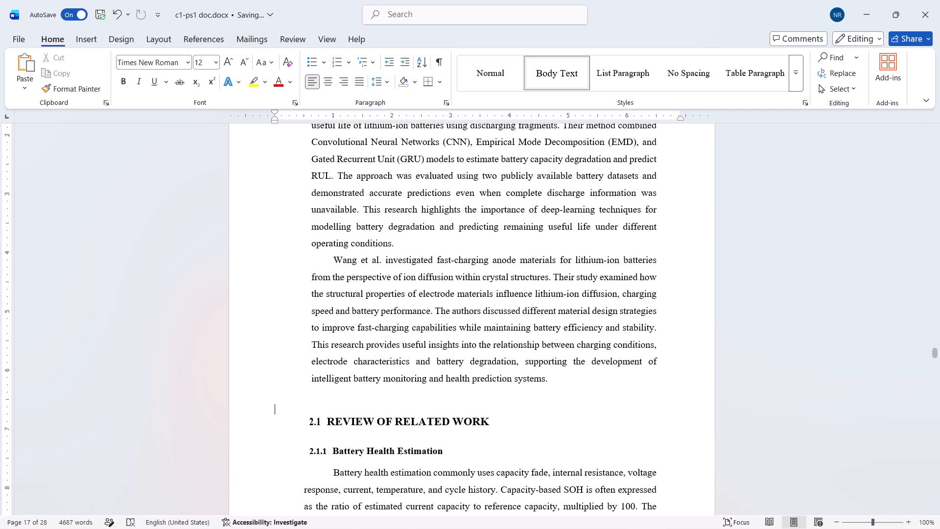
key(BackSpace)
Look over the report from section 2.1 through chapter 3, SYSTEM ARCHITECTURE & DESIGN, and back up to the literature review paragraphs.
scroll(419, 434, down, 1)
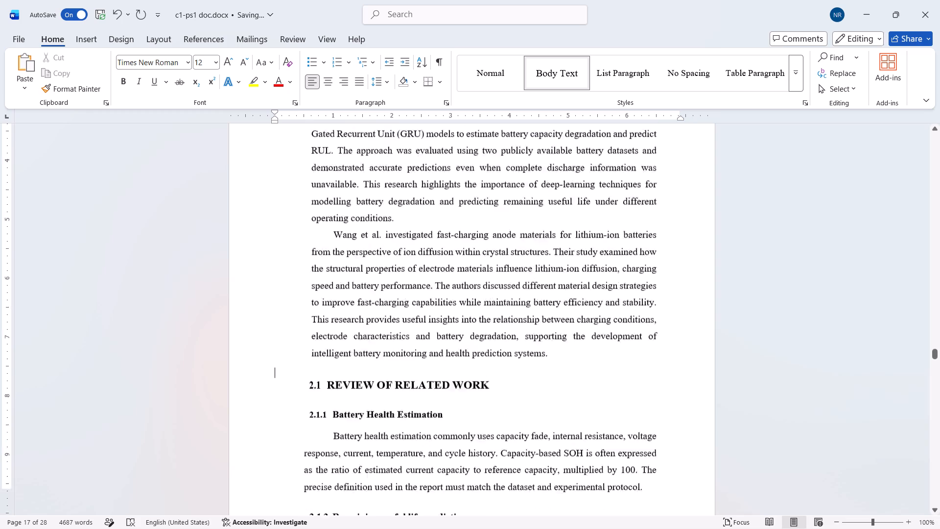
scroll(419, 434, down, 3)
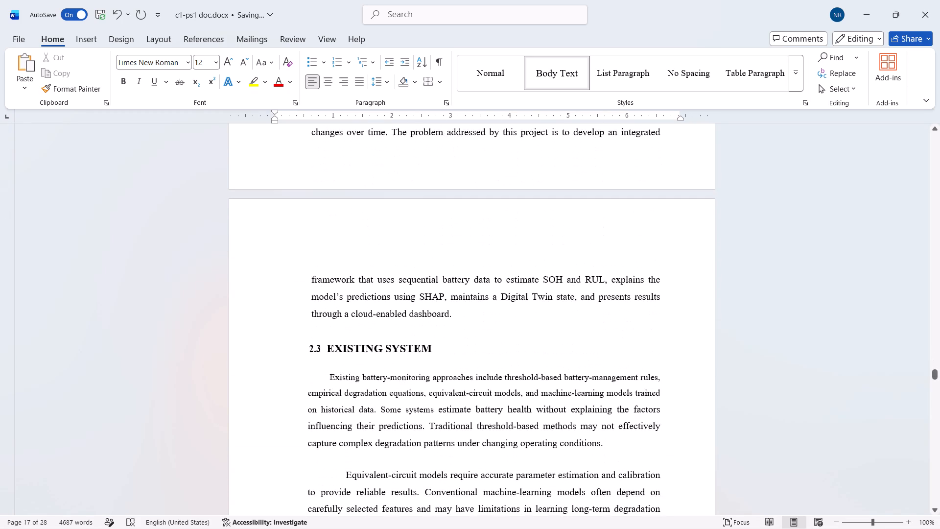
scroll(422, 405, down, 4)
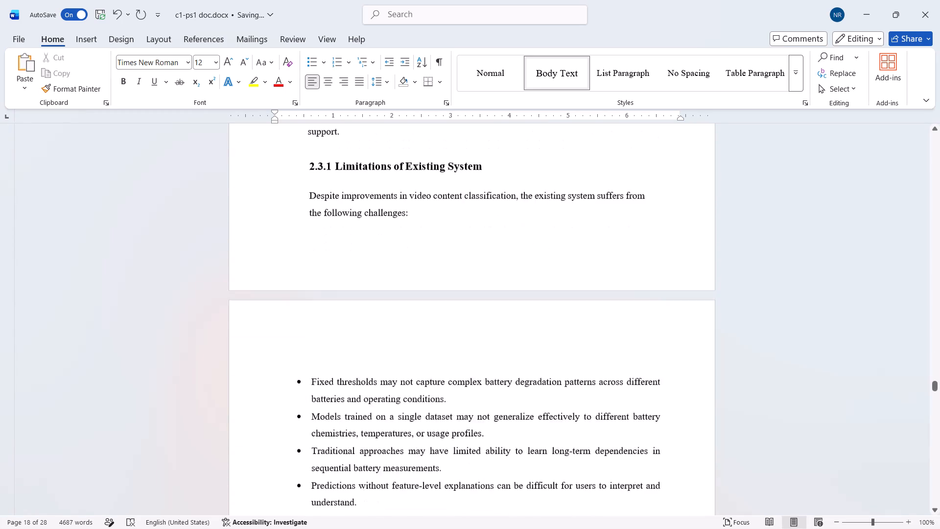
scroll(422, 405, down, 3)
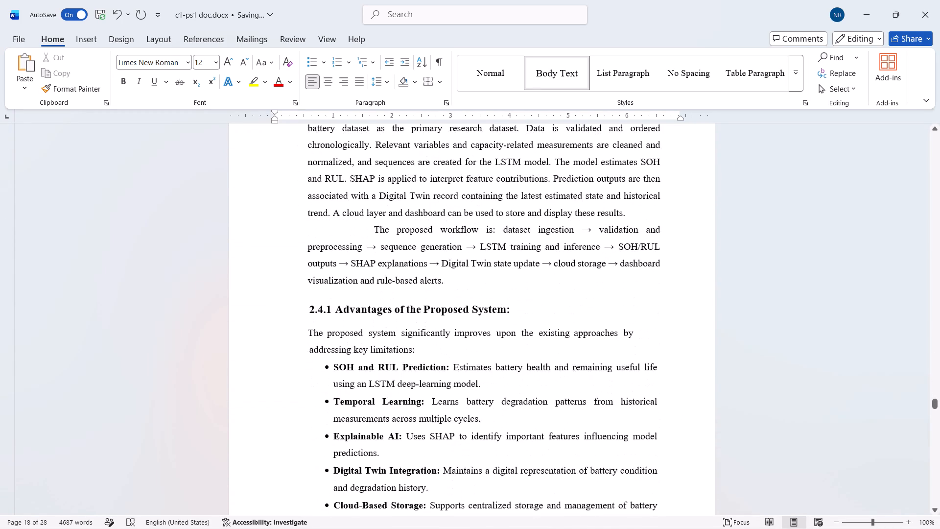
scroll(422, 405, down, 4)
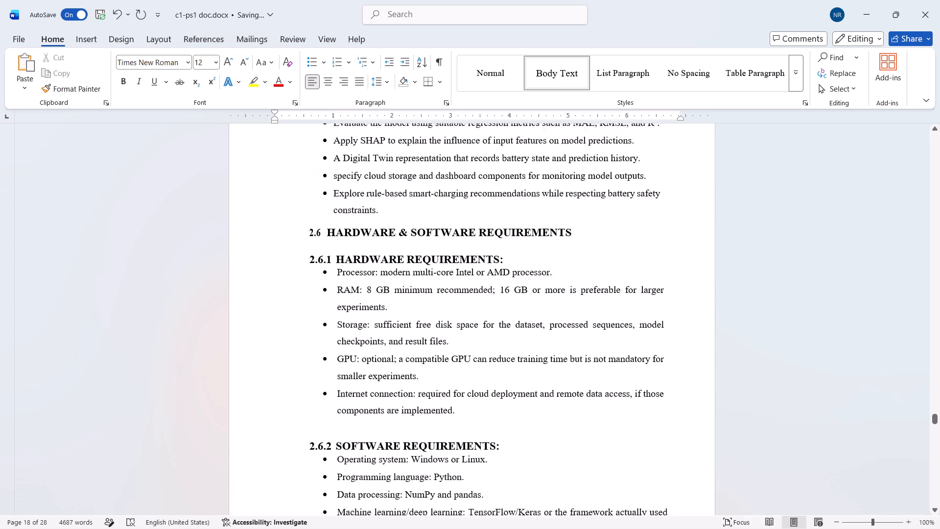
scroll(422, 405, down, 1)
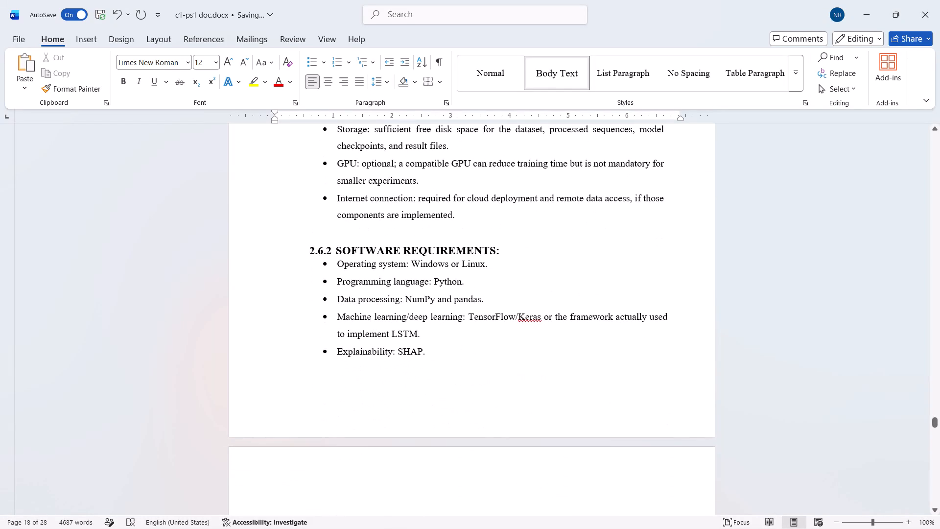
scroll(422, 405, down, 9)
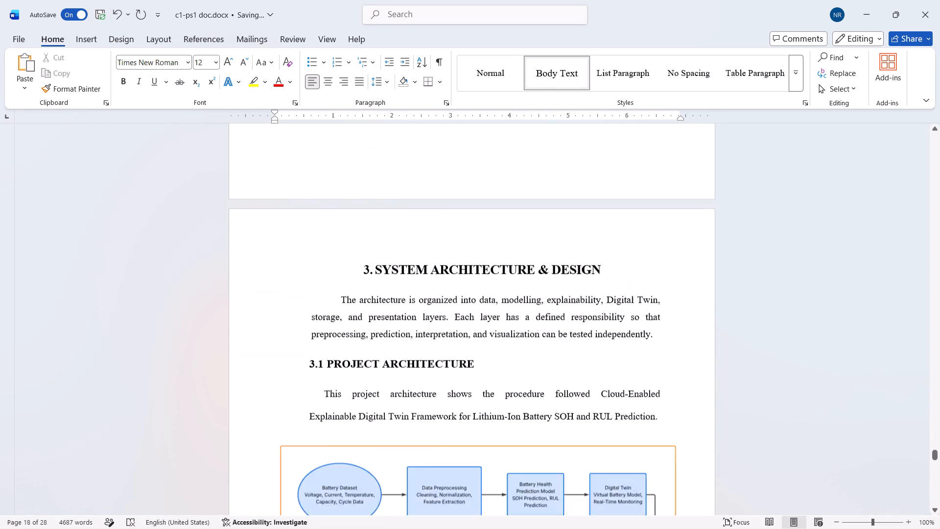
scroll(422, 405, down, 1)
scroll(422, 405, up, 17)
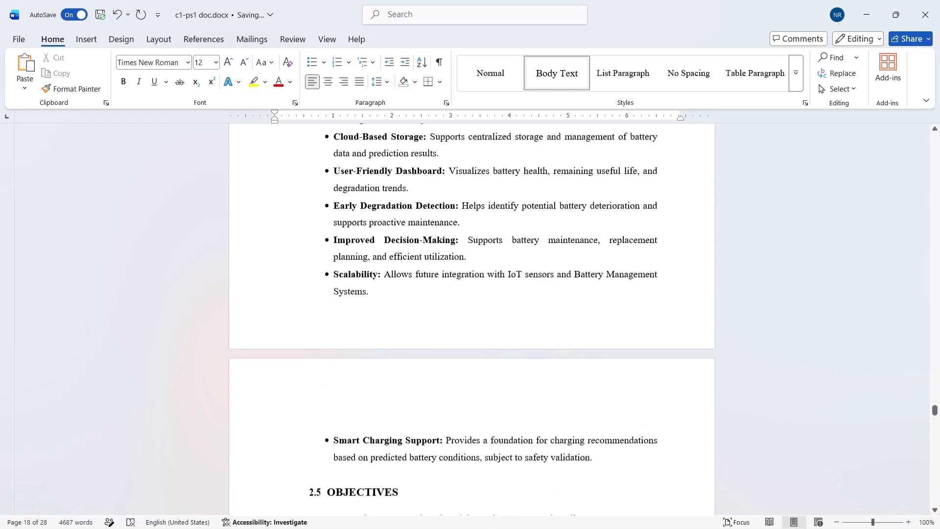
scroll(422, 405, up, 5)
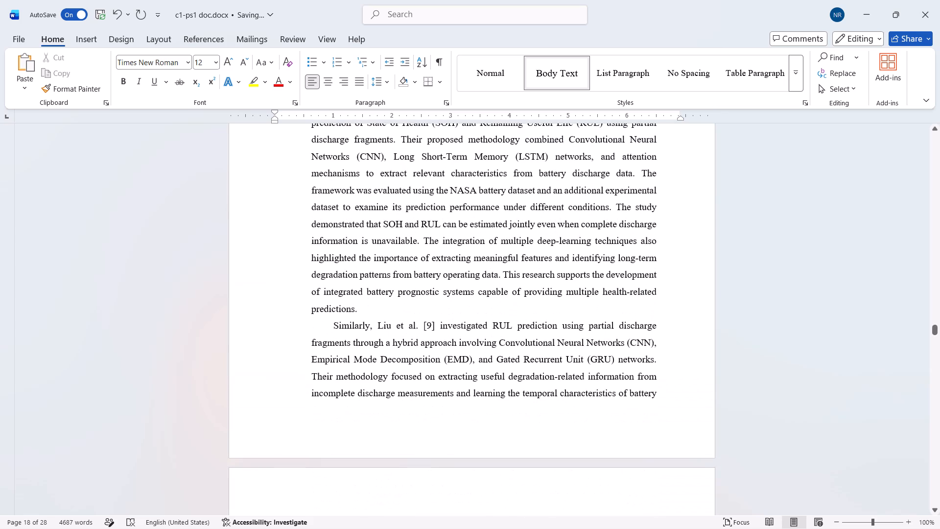
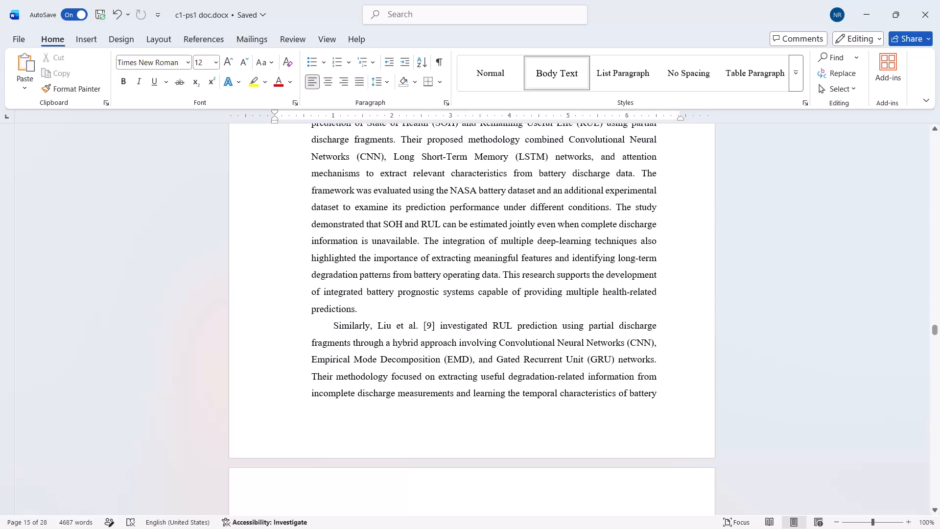
Delete the citation [9] after "Similarly, Liu et al." in the literature review.
click(432, 342)
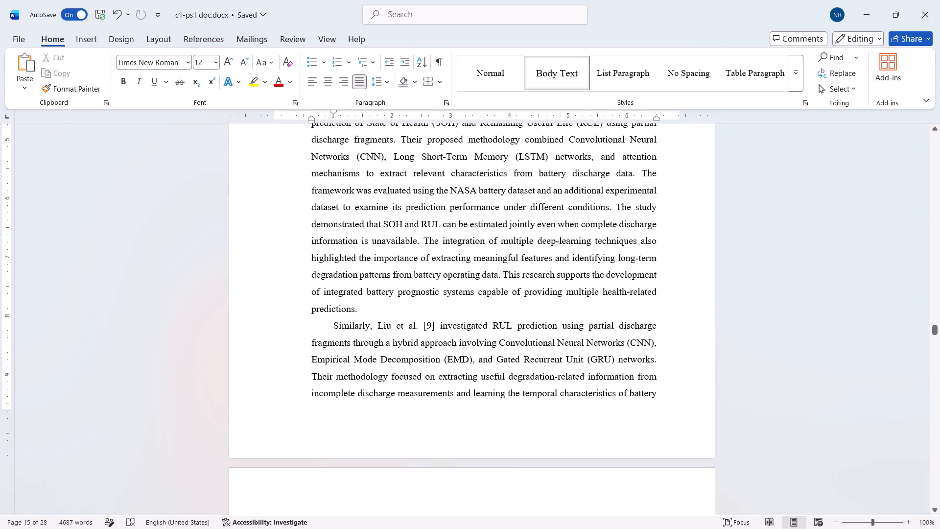
click(432, 325)
key(Right)
key(BackSpace)
key(BackSpace)
key(BackSpace)
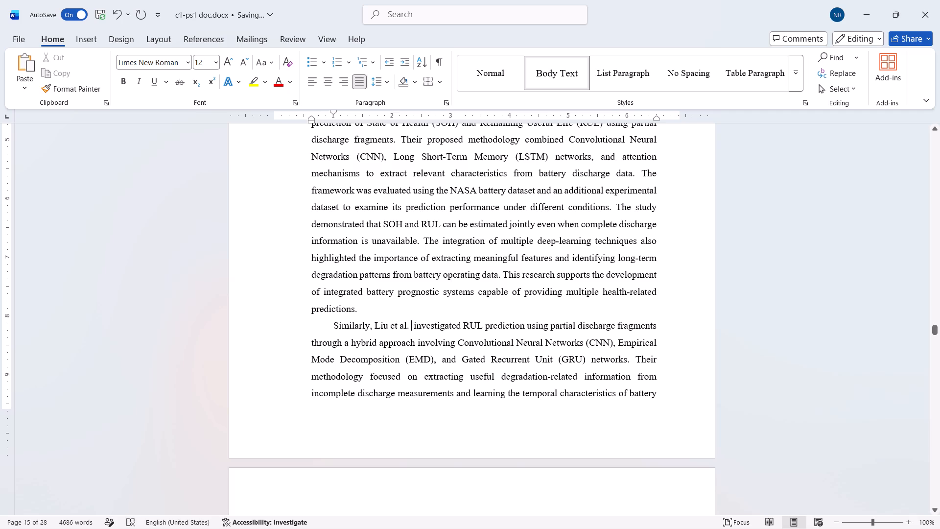
Delete the citation [1] after "Wang et al." in the paragraph on joint SOH and RUL prediction.
scroll(470, 356, up, 2)
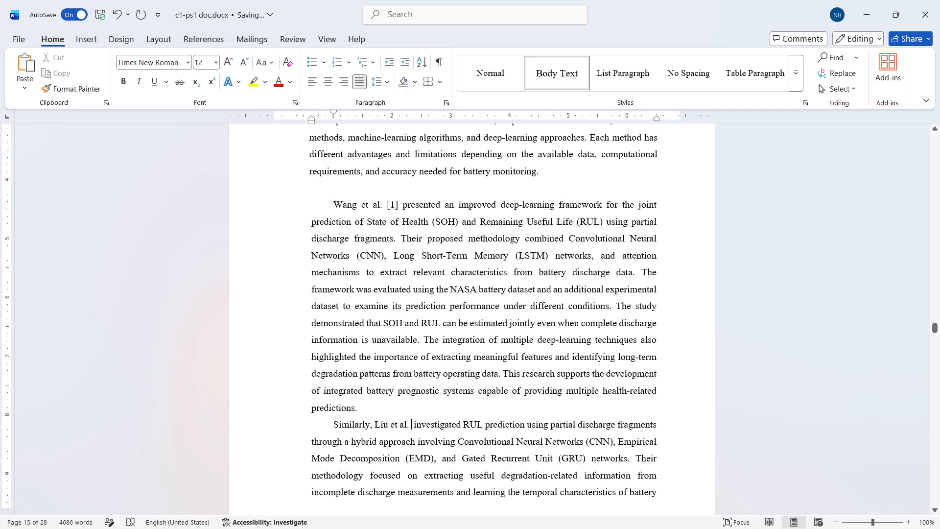
click(397, 211)
key(BackSpace)
key(BackSpace)
key(BackSpace)
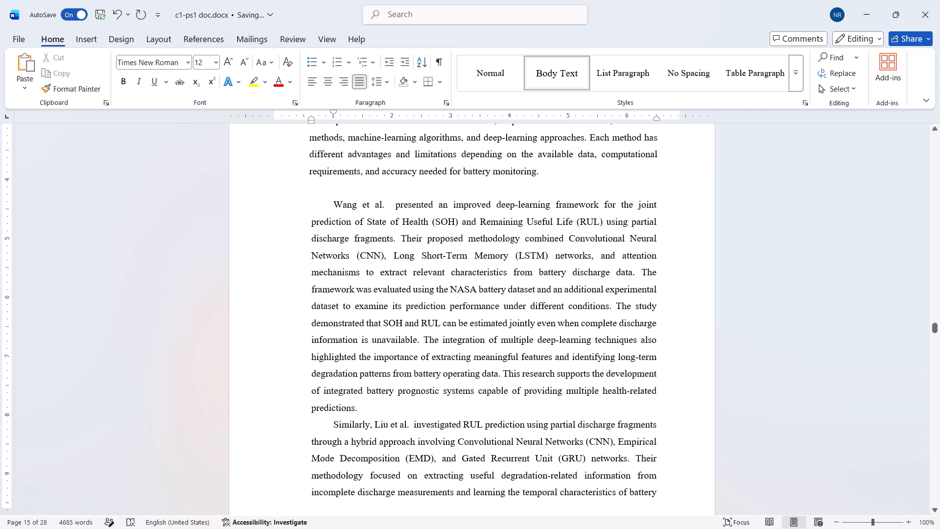
scroll(425, 209, up, 1)
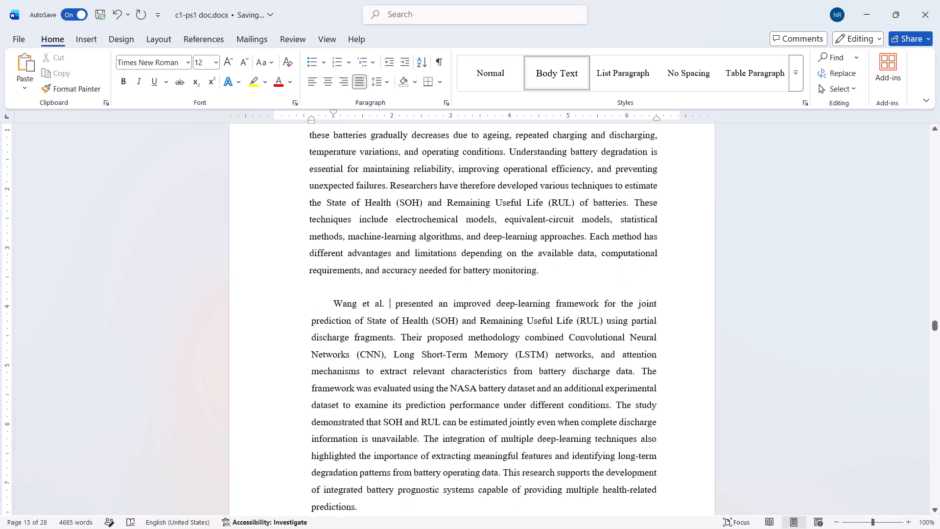
scroll(425, 209, up, 2)
scroll(425, 209, down, 1)
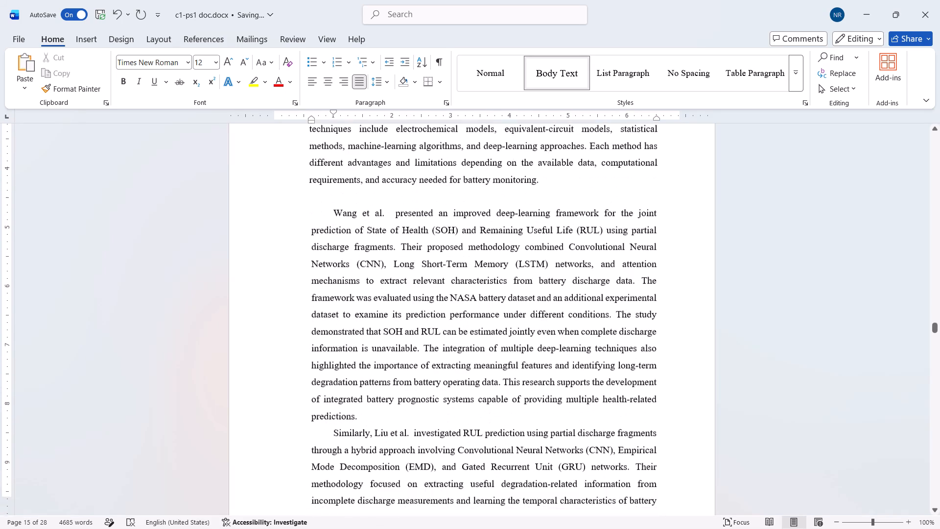
scroll(425, 209, down, 1)
key(BackSpace)
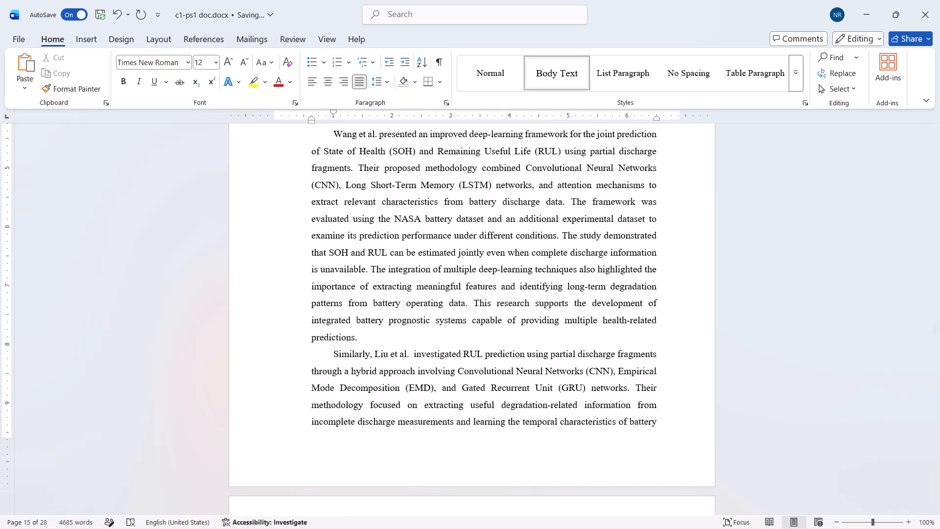
key(space)
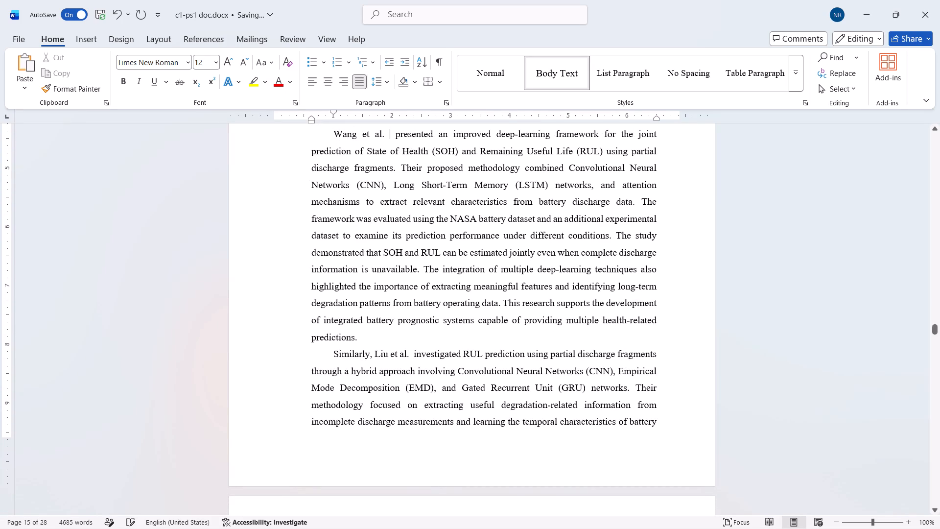
Delete the citation [16] after "Liu et al." in the paragraph on the AI-assisted Digital Twin architecture.
scroll(397, 294, down, 3)
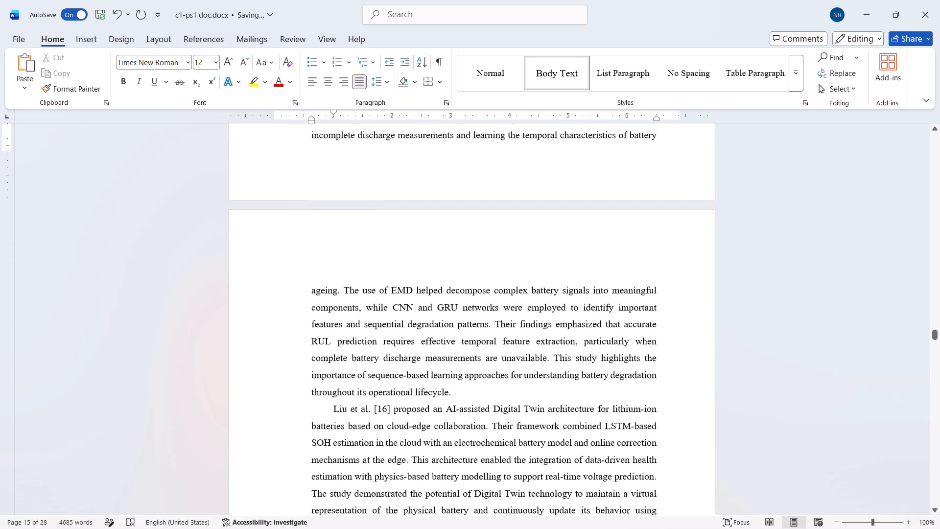
scroll(400, 284, down, 1)
click(388, 315)
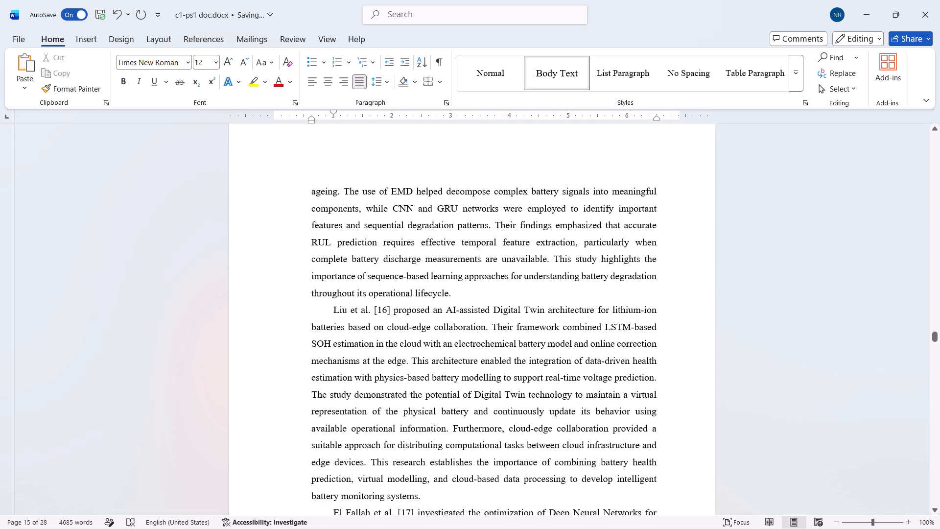
key(Right)
key(BackSpace)
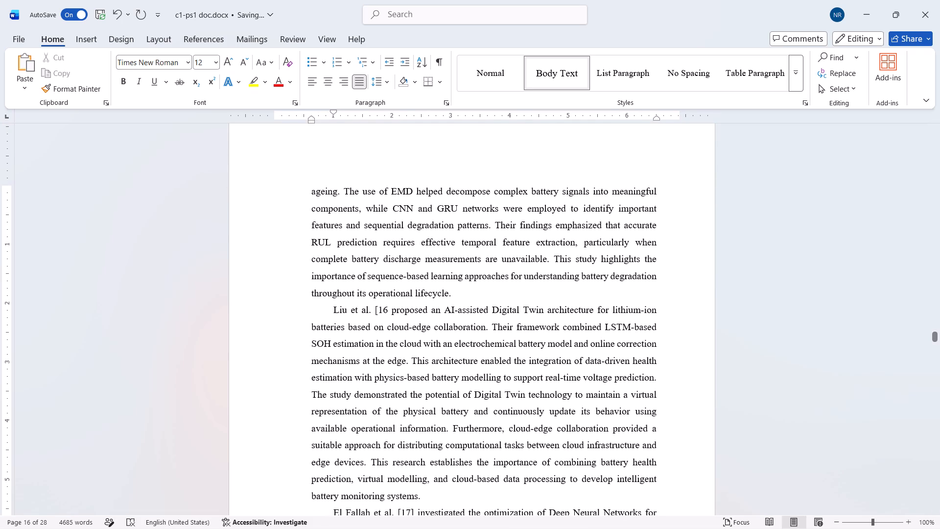
key(BackSpace)
key(BackSpace)
key(BackSpace)
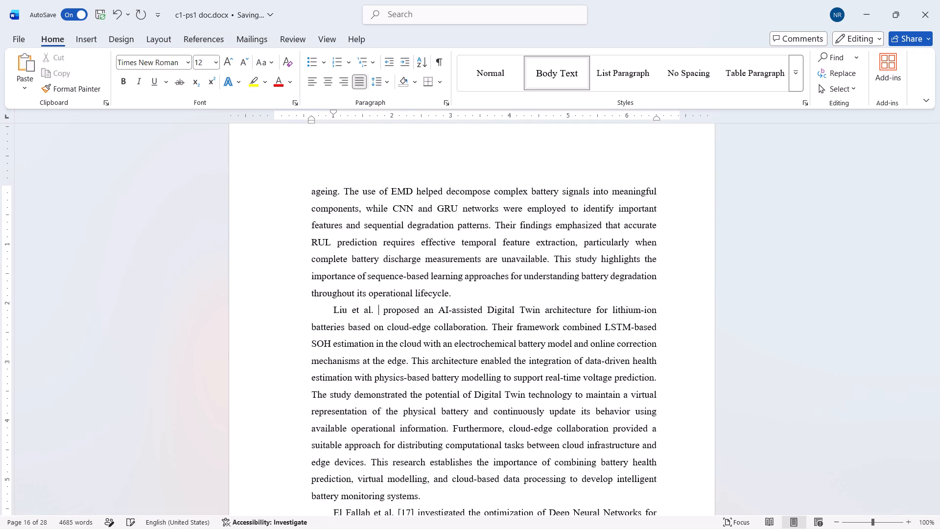
scroll(388, 315, down, 1)
key(BackSpace)
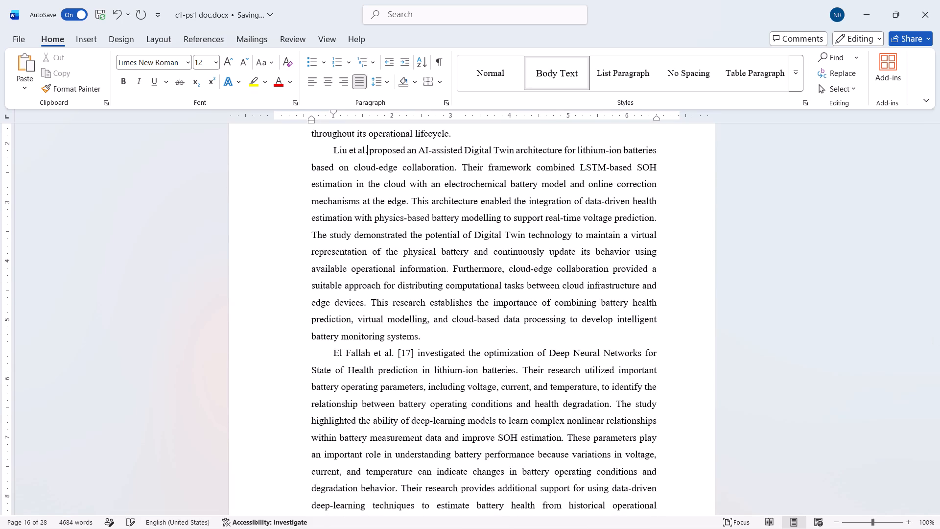
key(space)
Delete the citation [17] after "El Fallah et al." in the paragraph on optimizing Deep Neural Networks.
scroll(388, 315, down, 1)
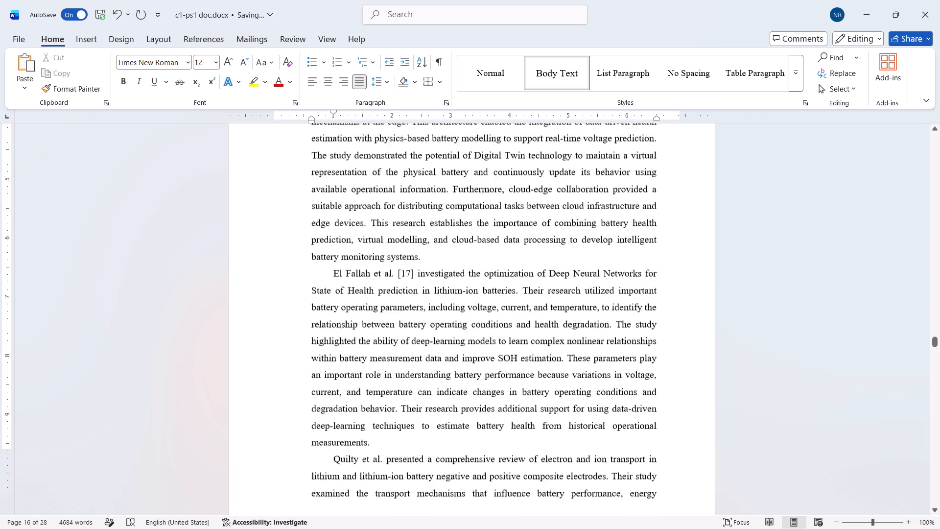
scroll(388, 315, down, 1)
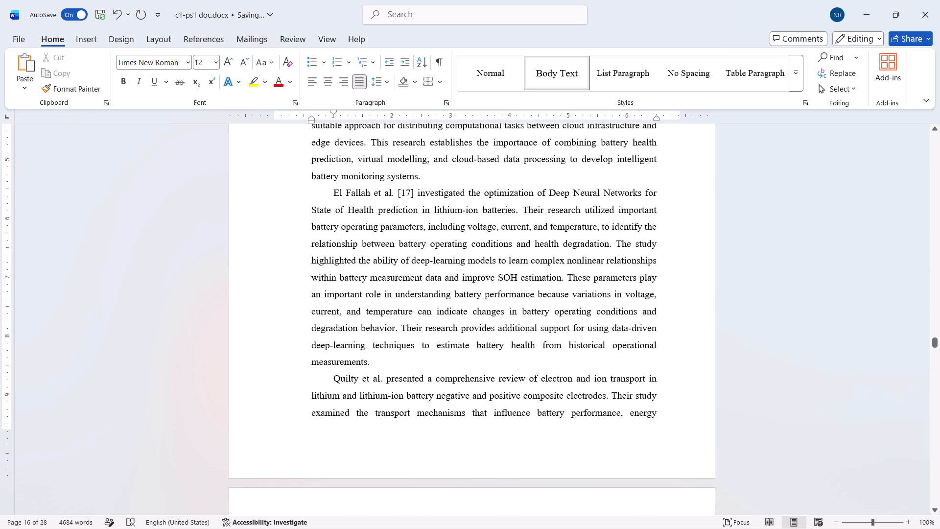
click(412, 198)
key(BackSpace)
key(BackSpace)
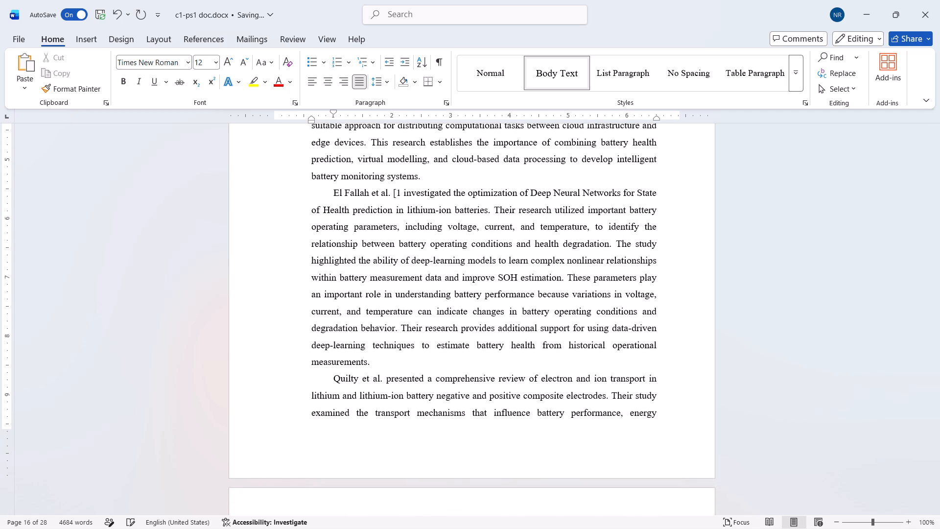
key(BackSpace)
key(BackSpace)
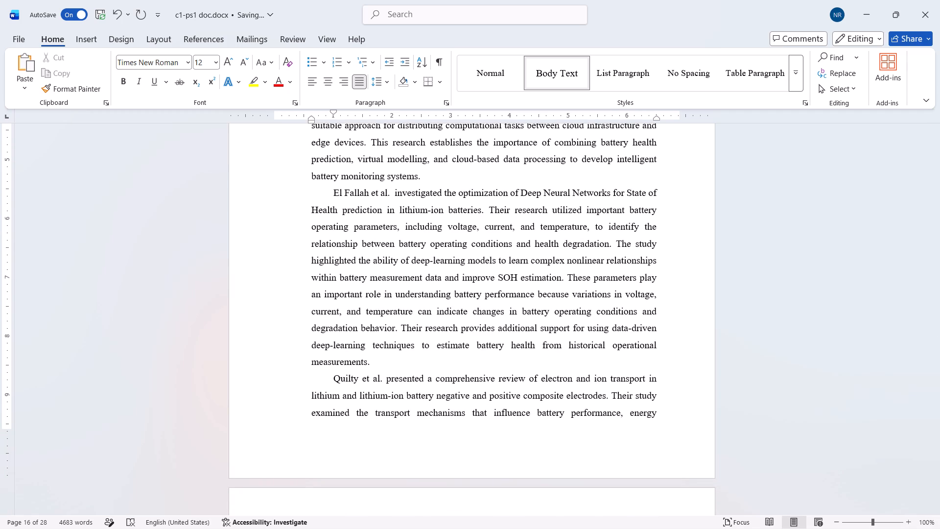
Check the Quilty et al., Liu et al. and Wang et al. paragraphs that follow for leftover citation numbers.
scroll(455, 240, down, 2)
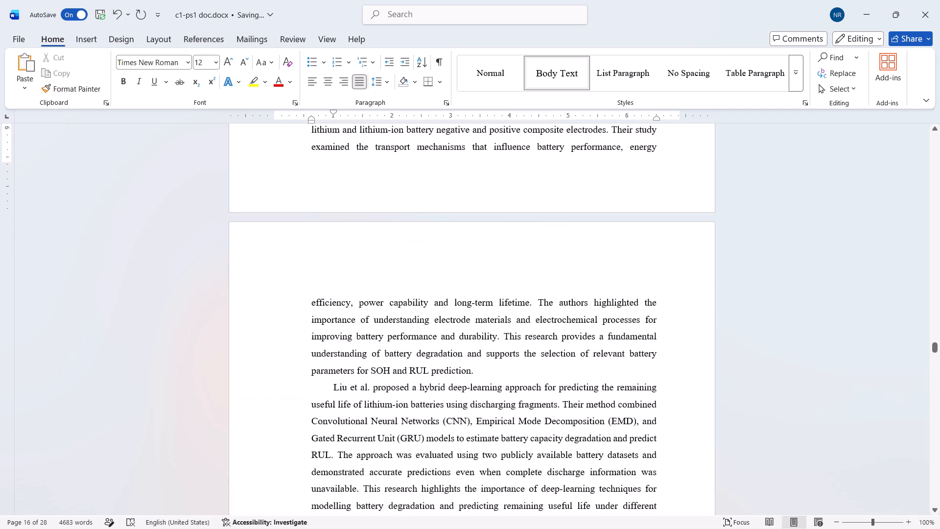
scroll(455, 240, down, 2)
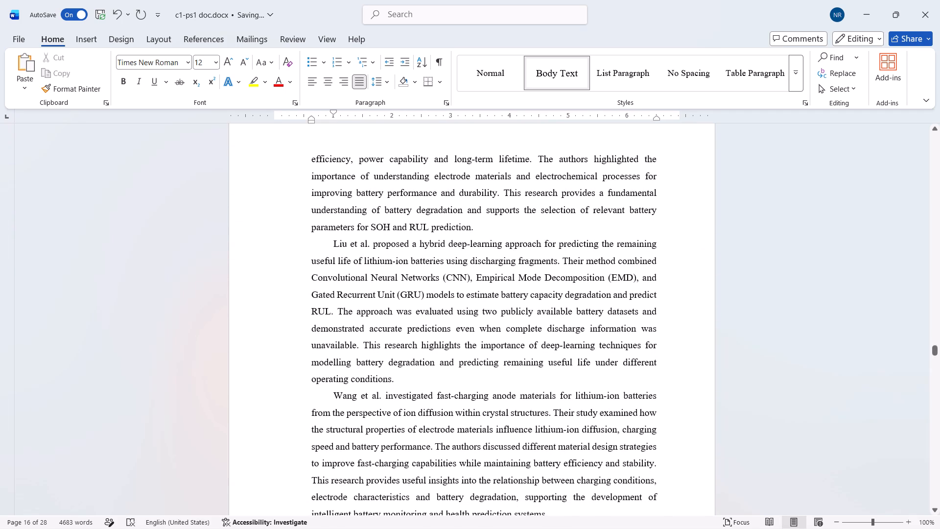